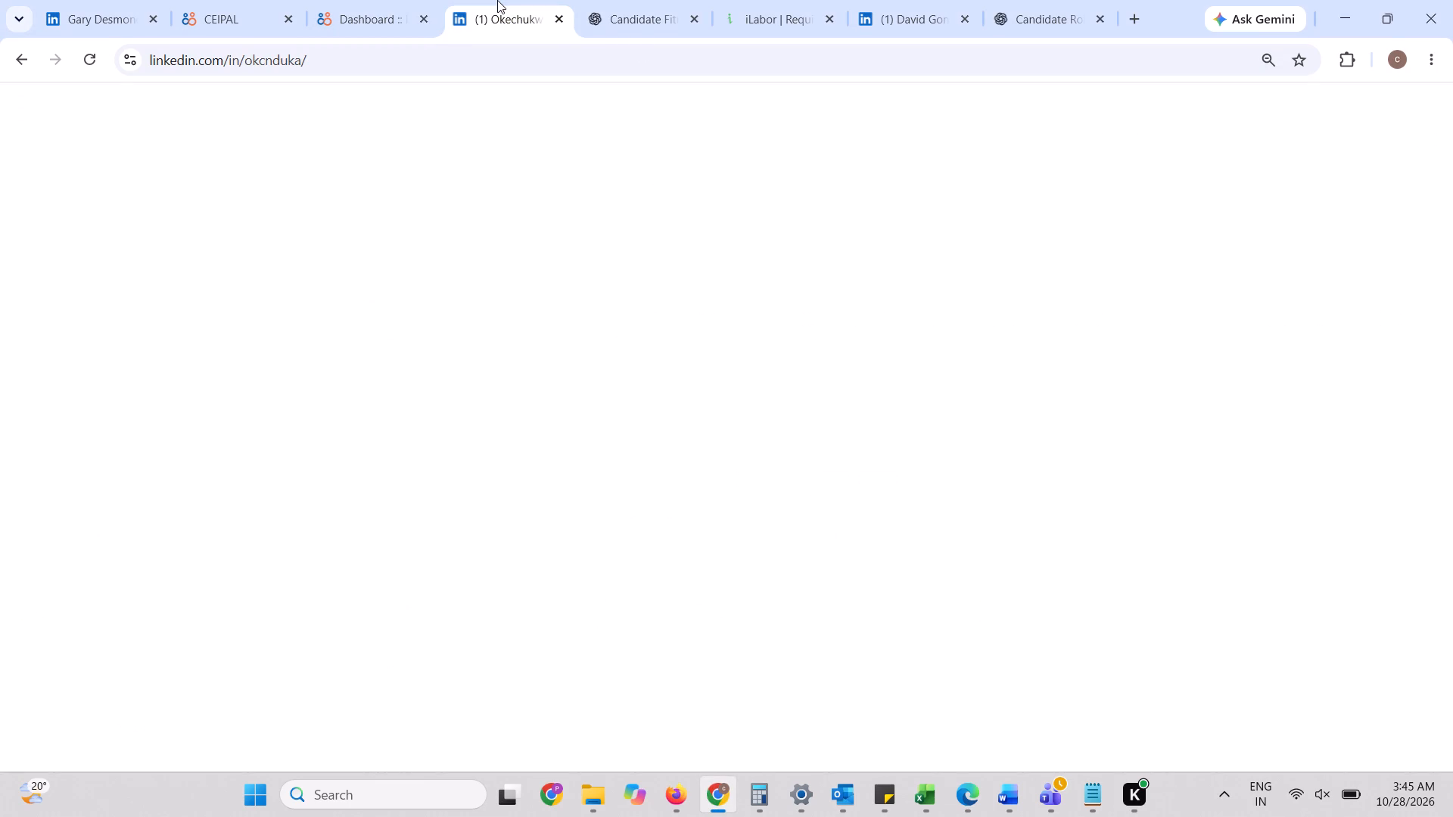
Switch to Microsoft Edge, close the PDF tab and open the Job Posting list in CEIPAL.
click(966, 787)
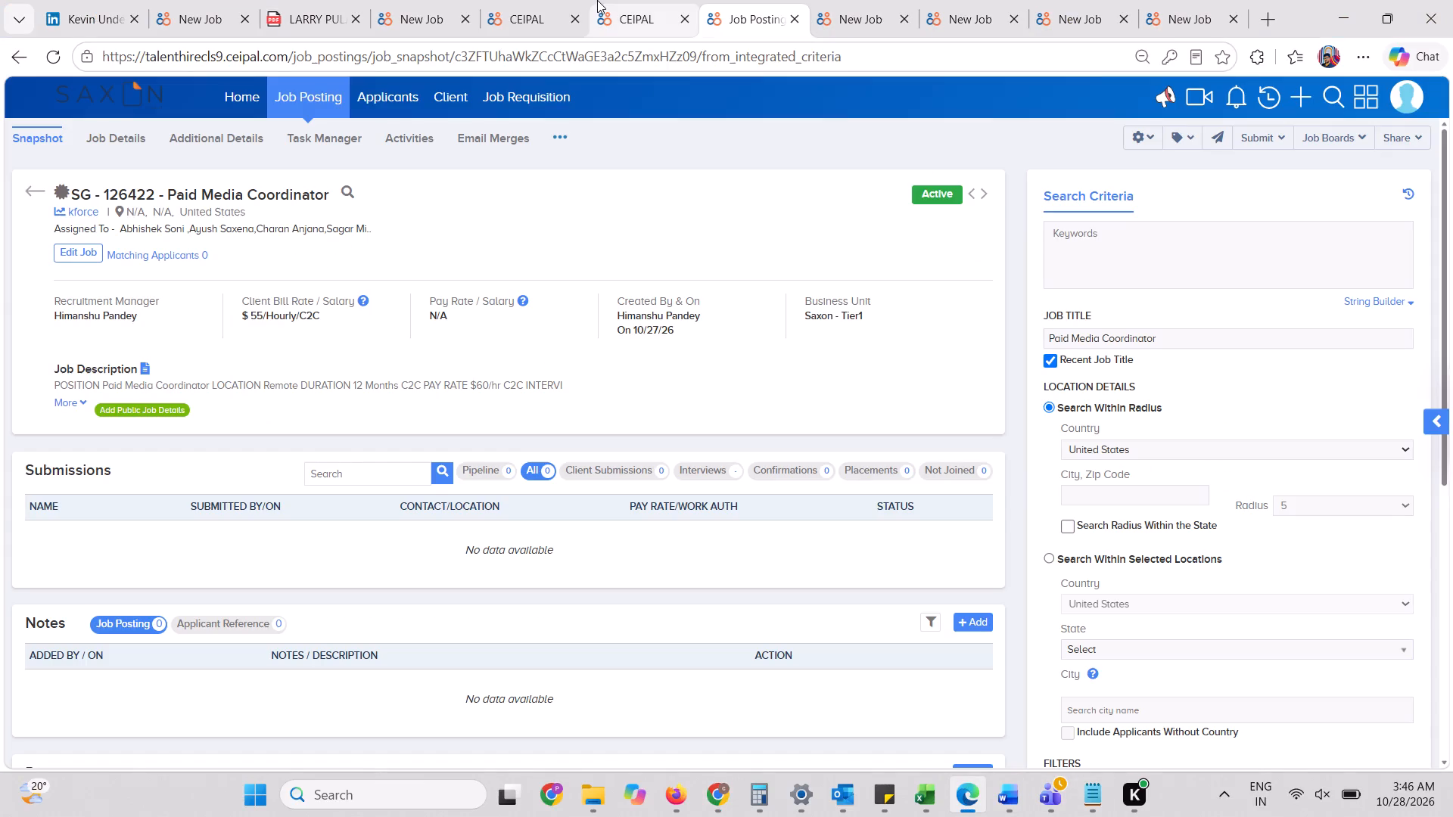
click(597, 0)
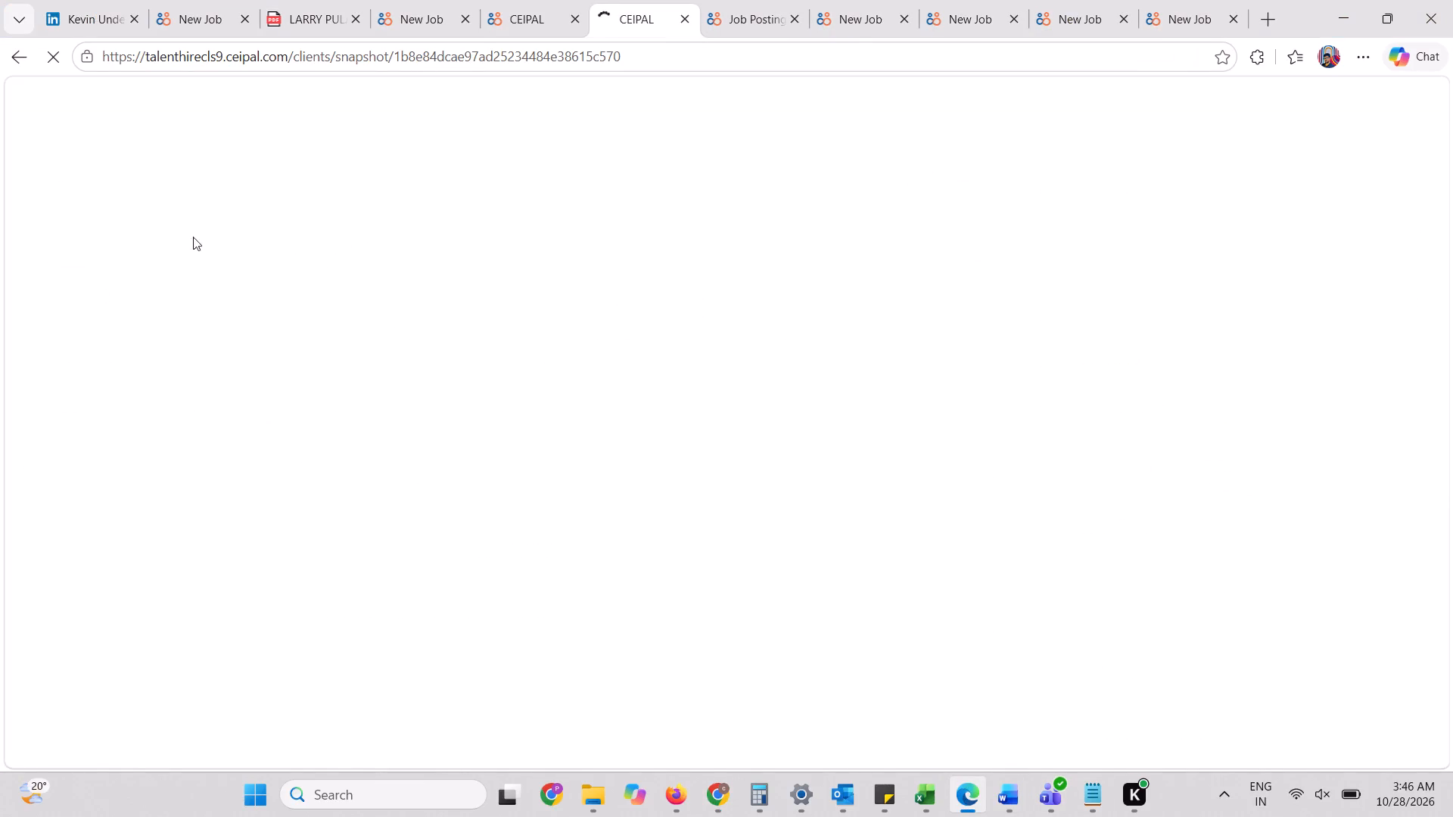
click(351, 21)
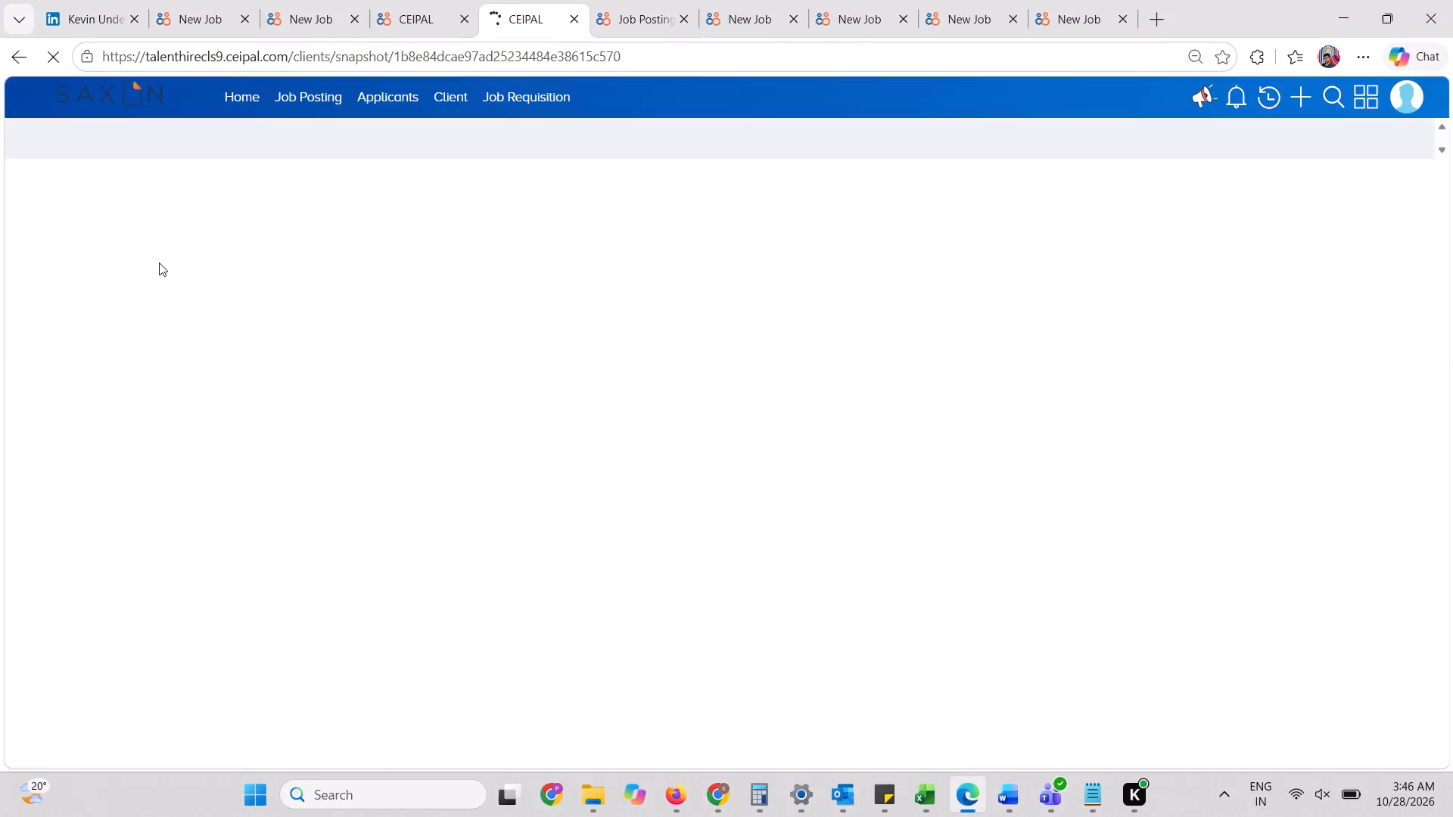
click(317, 88)
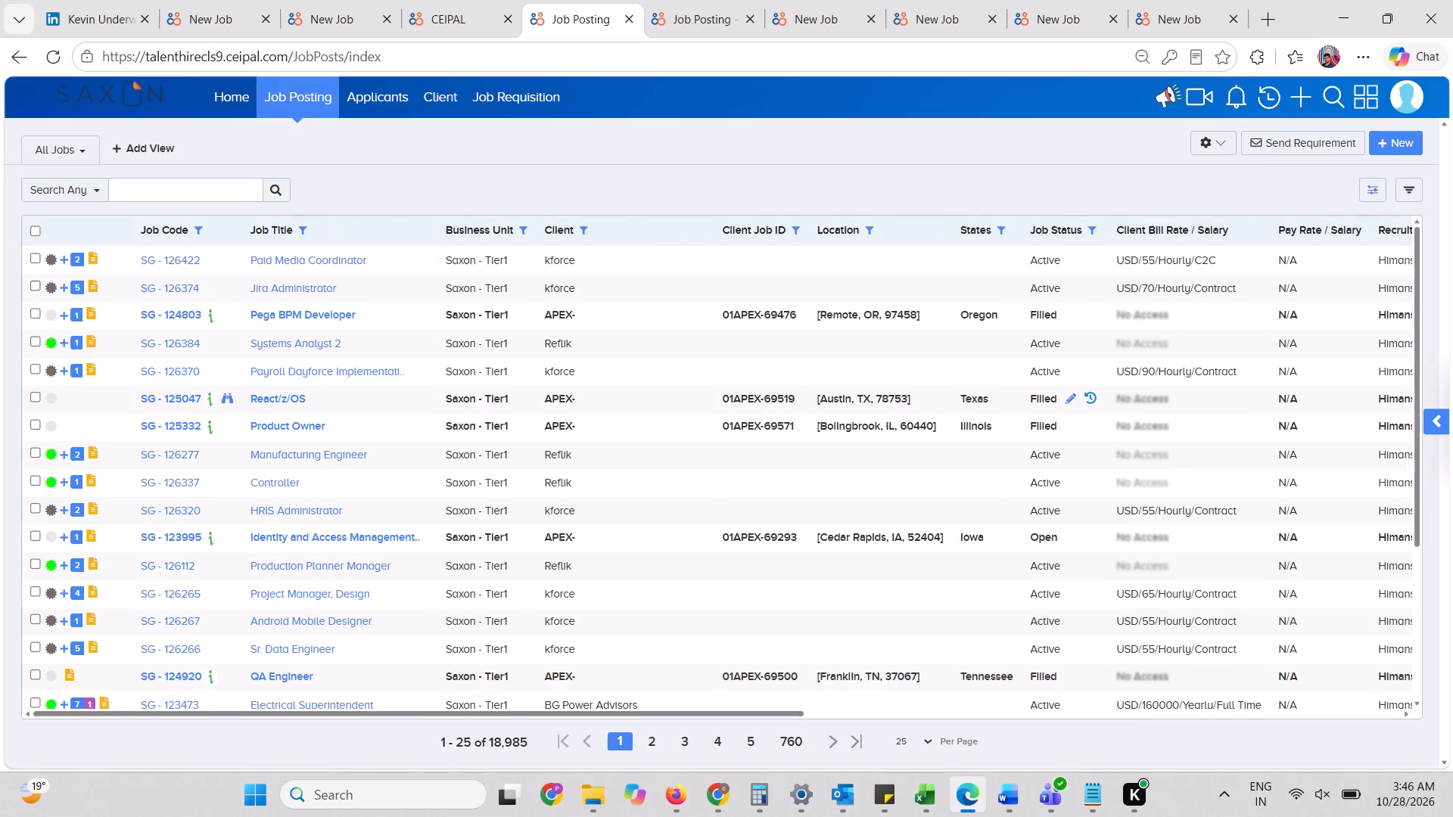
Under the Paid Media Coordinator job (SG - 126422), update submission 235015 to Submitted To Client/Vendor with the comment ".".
click(64, 259)
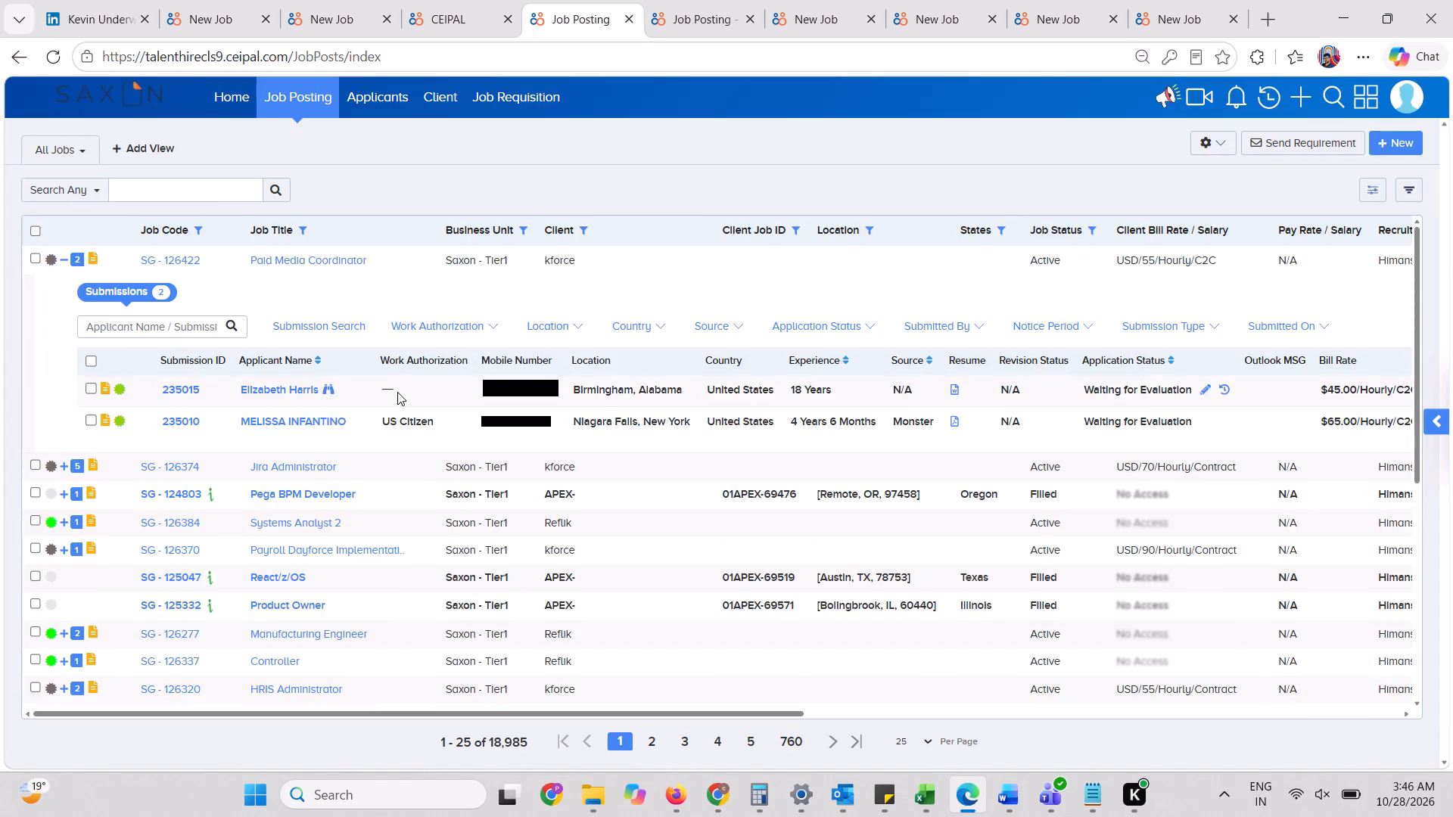
click(1204, 394)
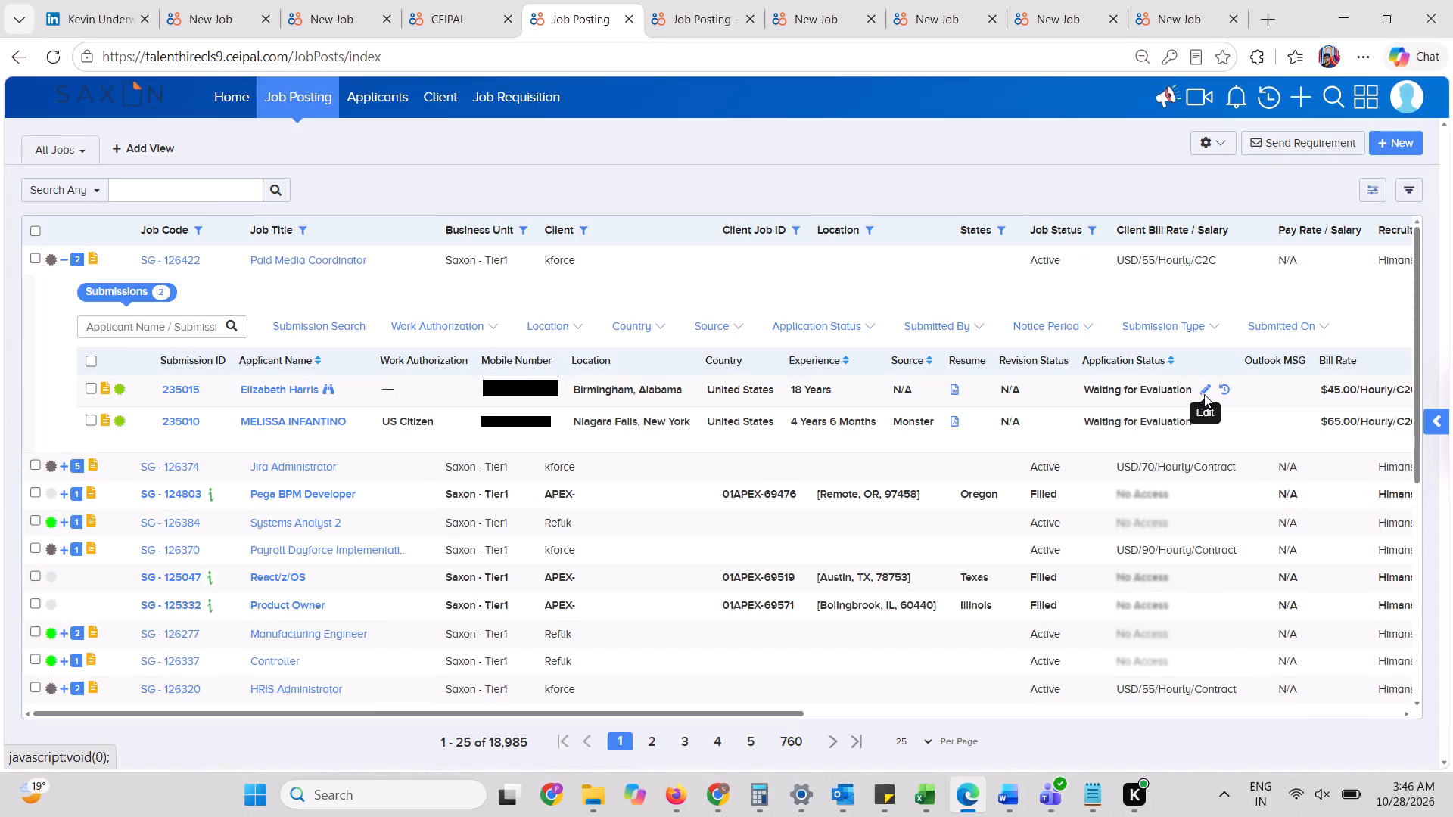
click(668, 212)
click(696, 390)
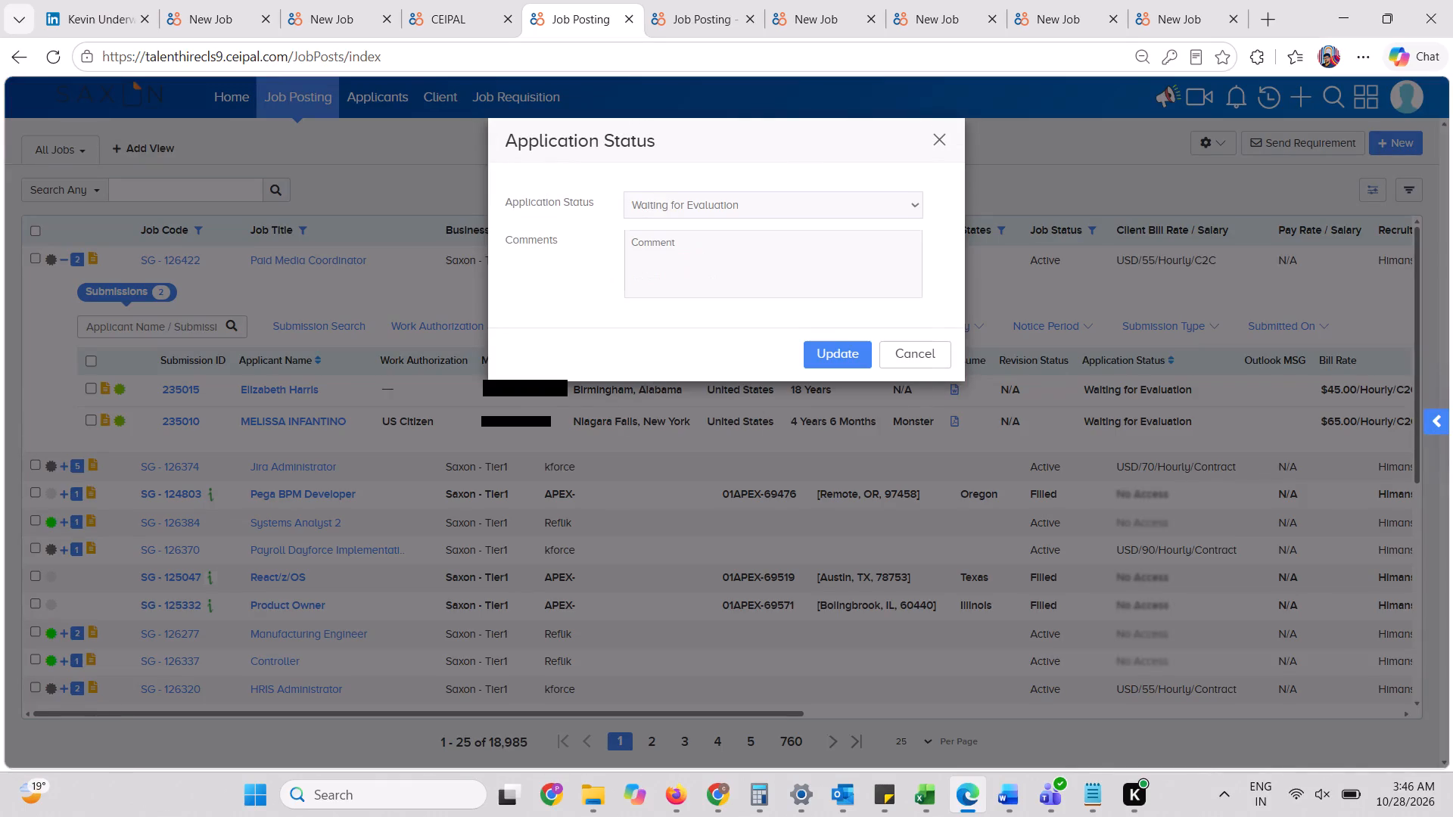
click(697, 279)
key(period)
click(820, 355)
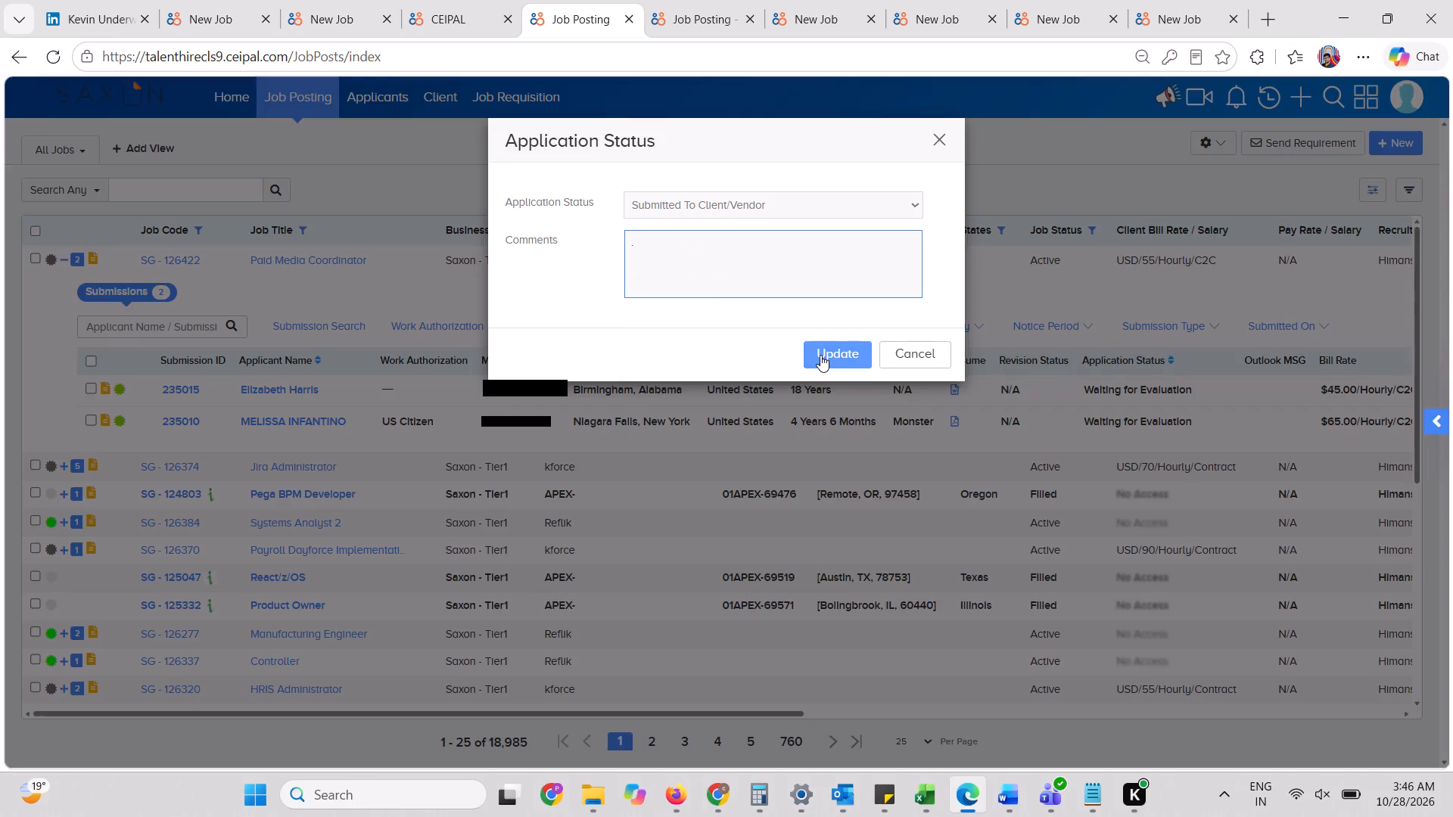
click(1177, 429)
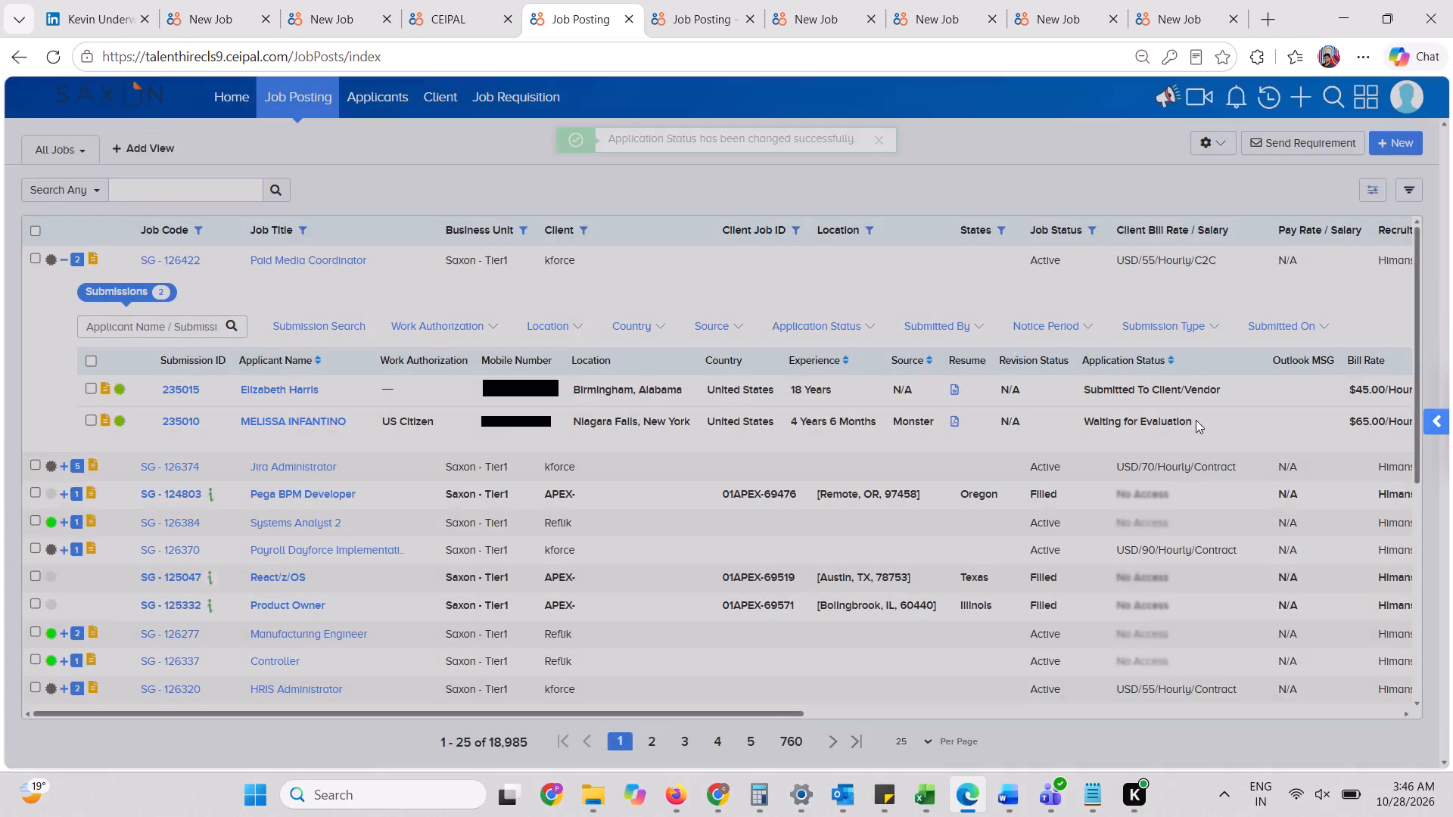
click(1196, 420)
click(1205, 420)
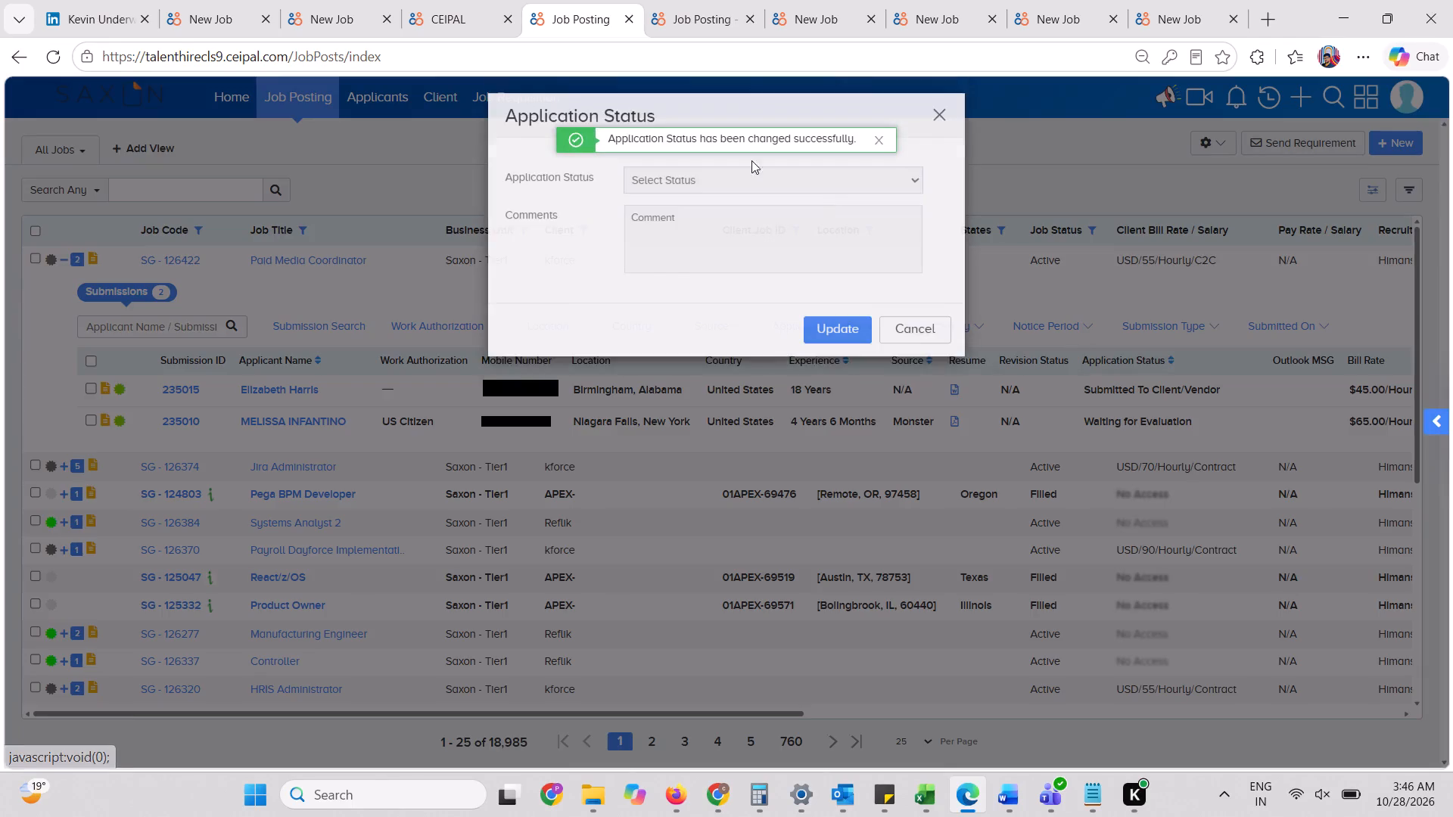
click(741, 210)
click(731, 395)
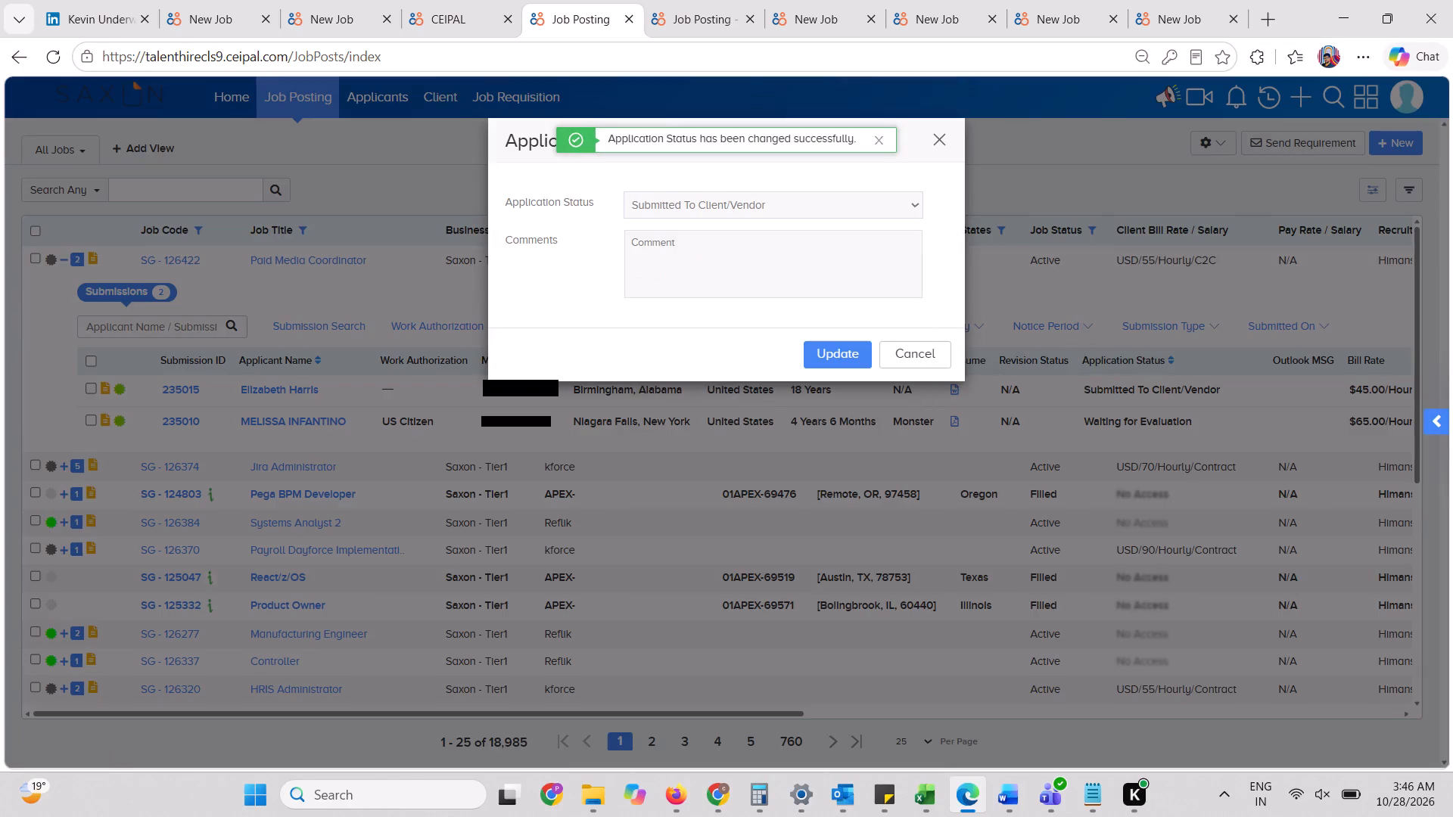
click(706, 252)
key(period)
click(835, 354)
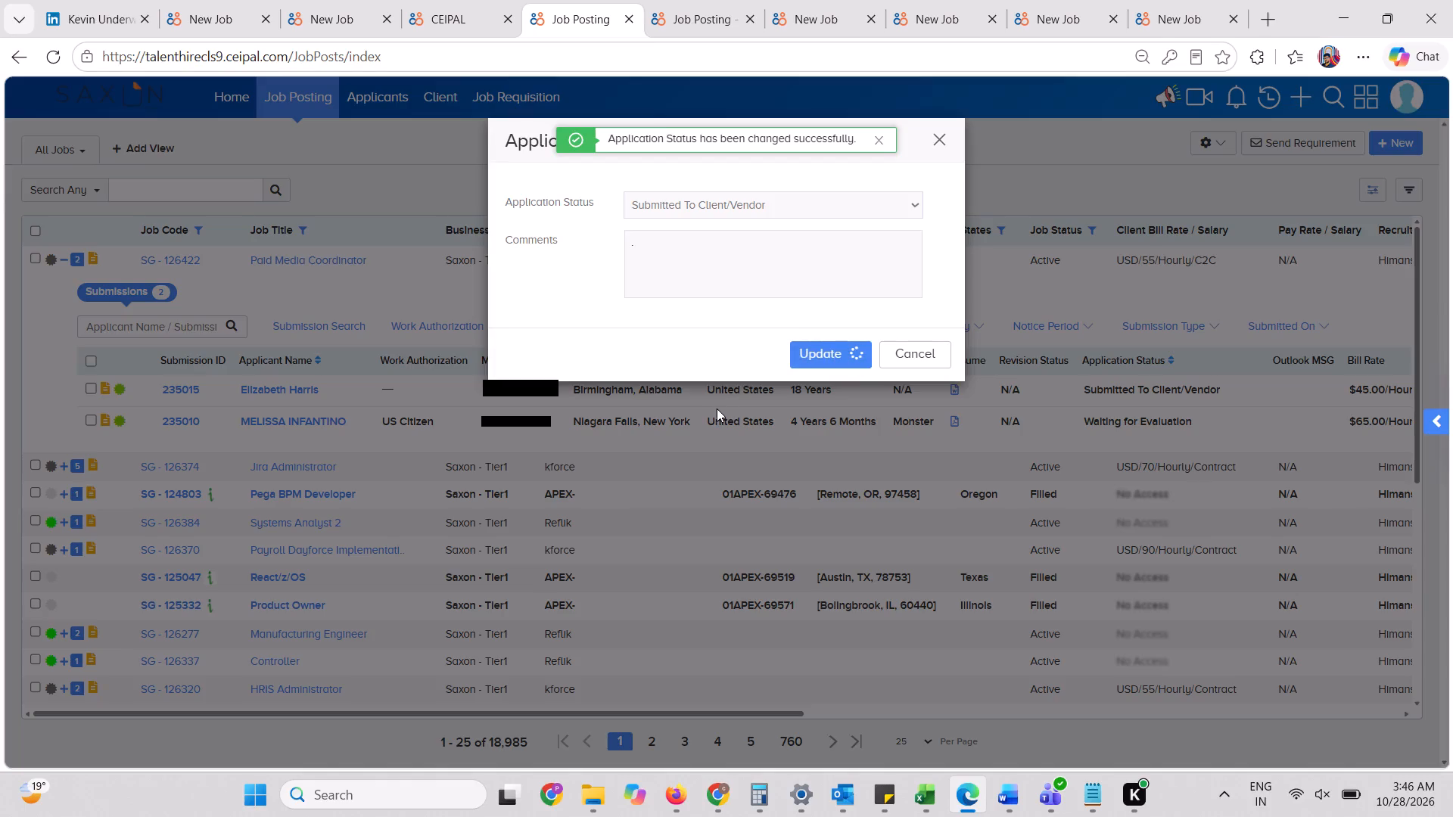
scroll(717, 408, down, 1)
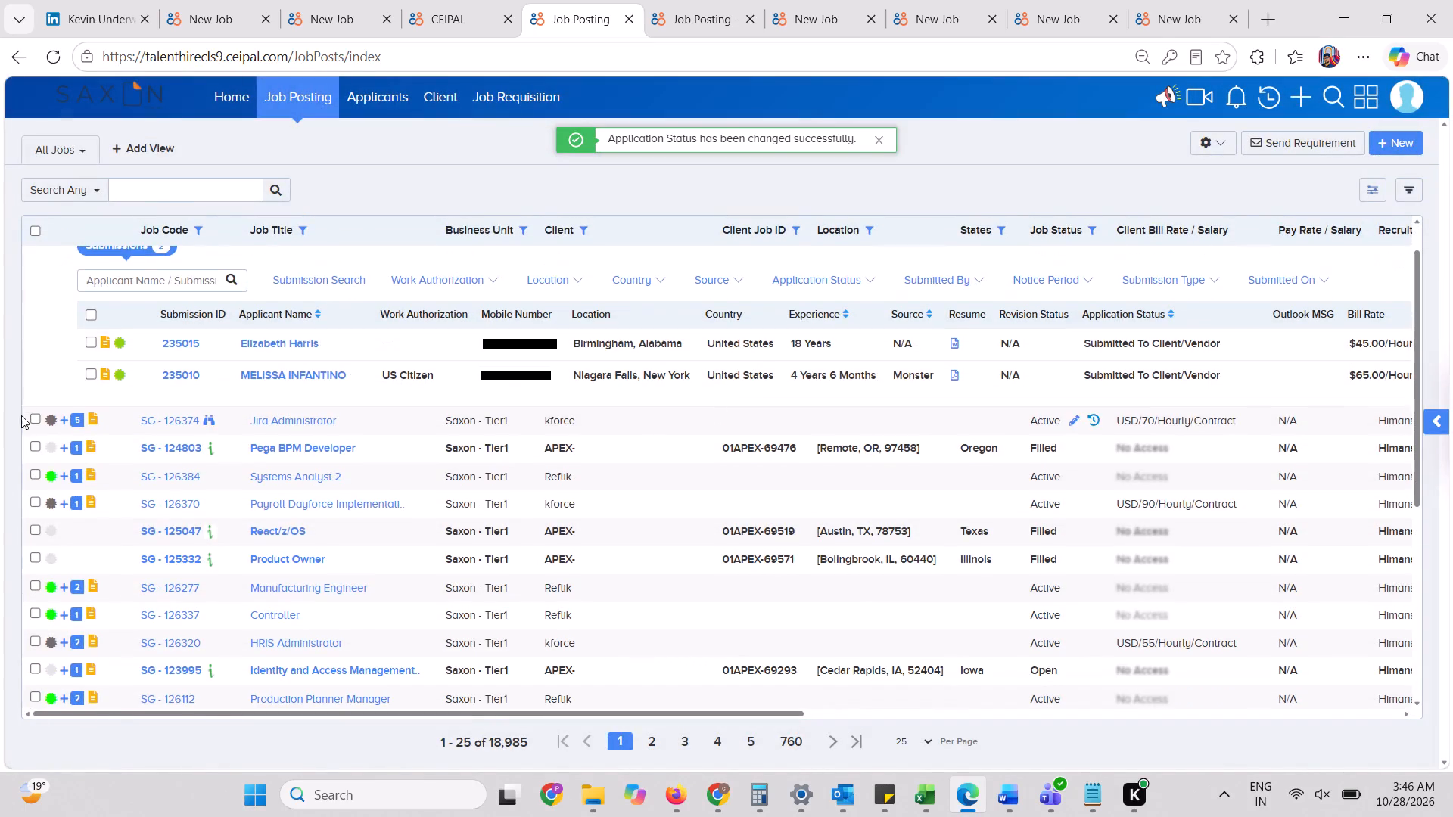
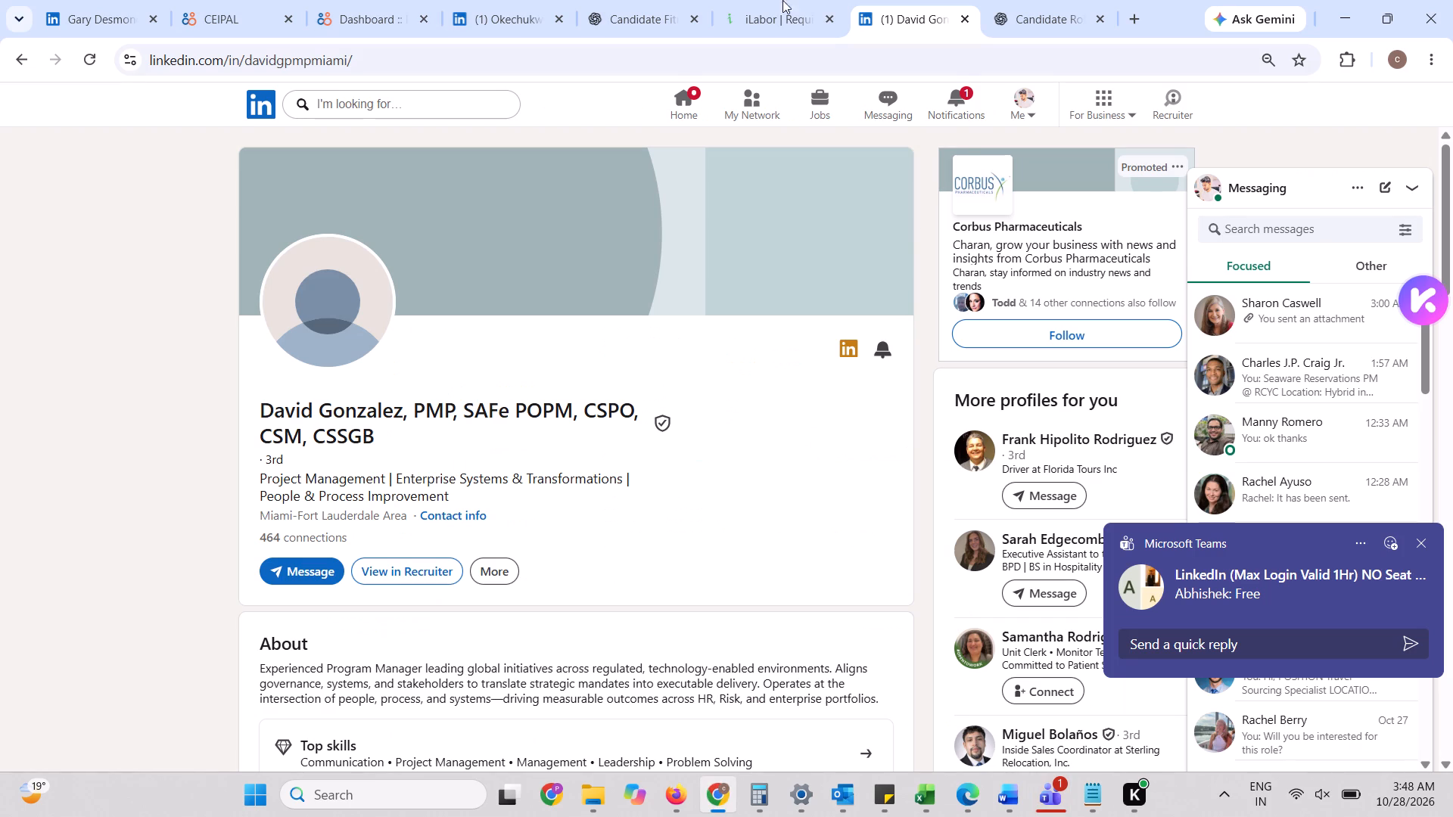
click(768, 0)
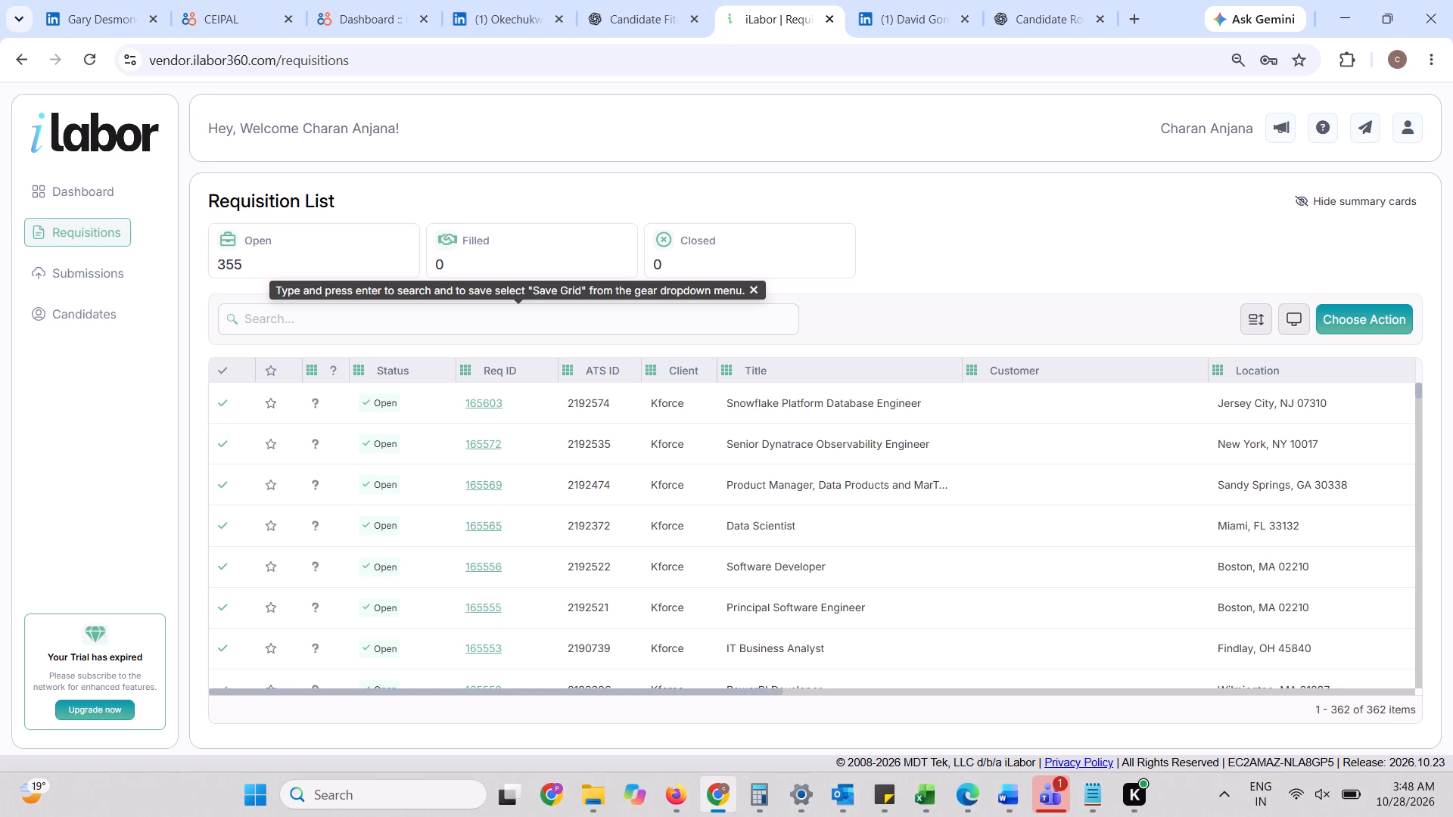
scroll(776, 410, left, 2)
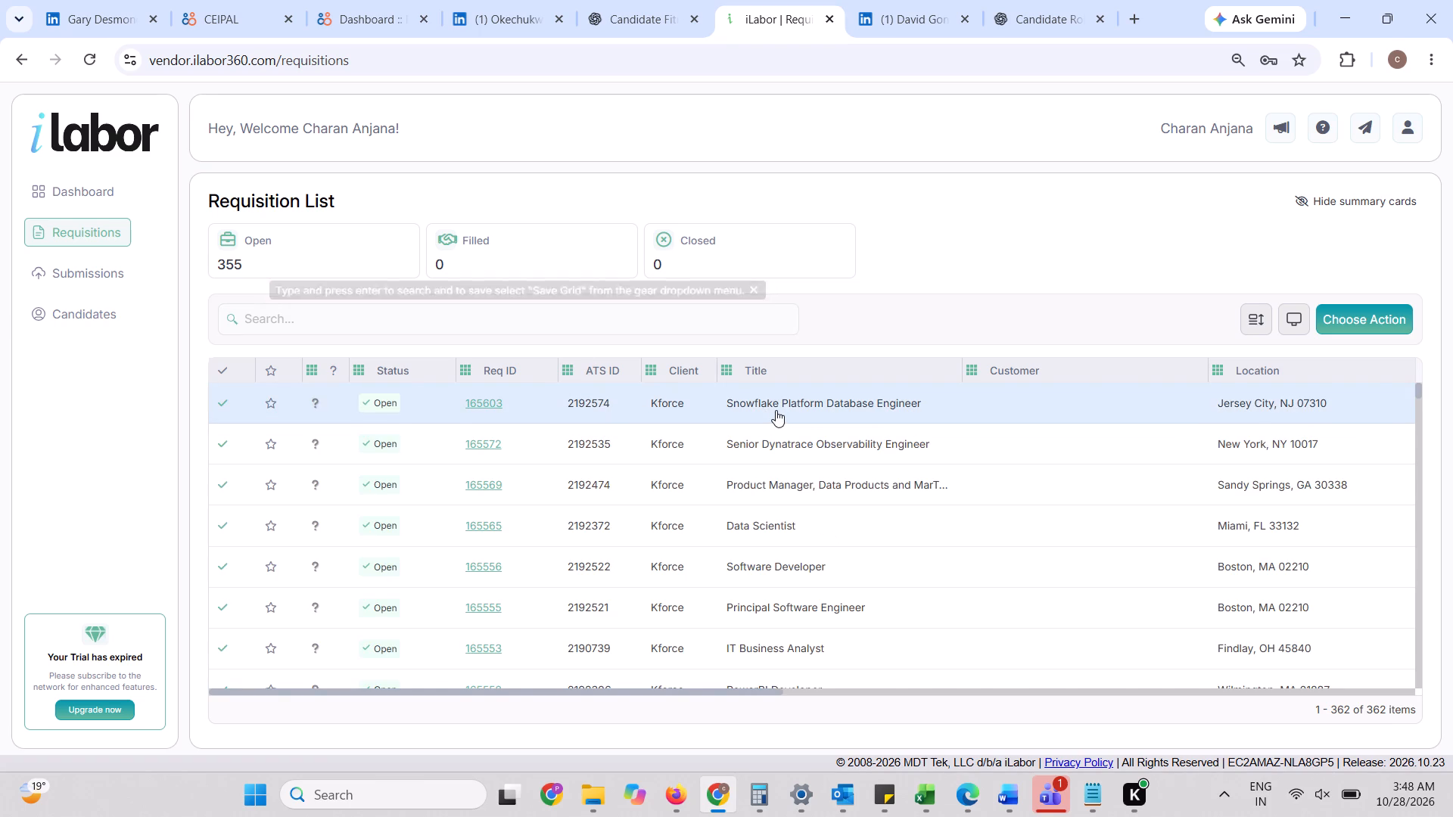
scroll(776, 410, left, 3)
scroll(776, 410, right, 1)
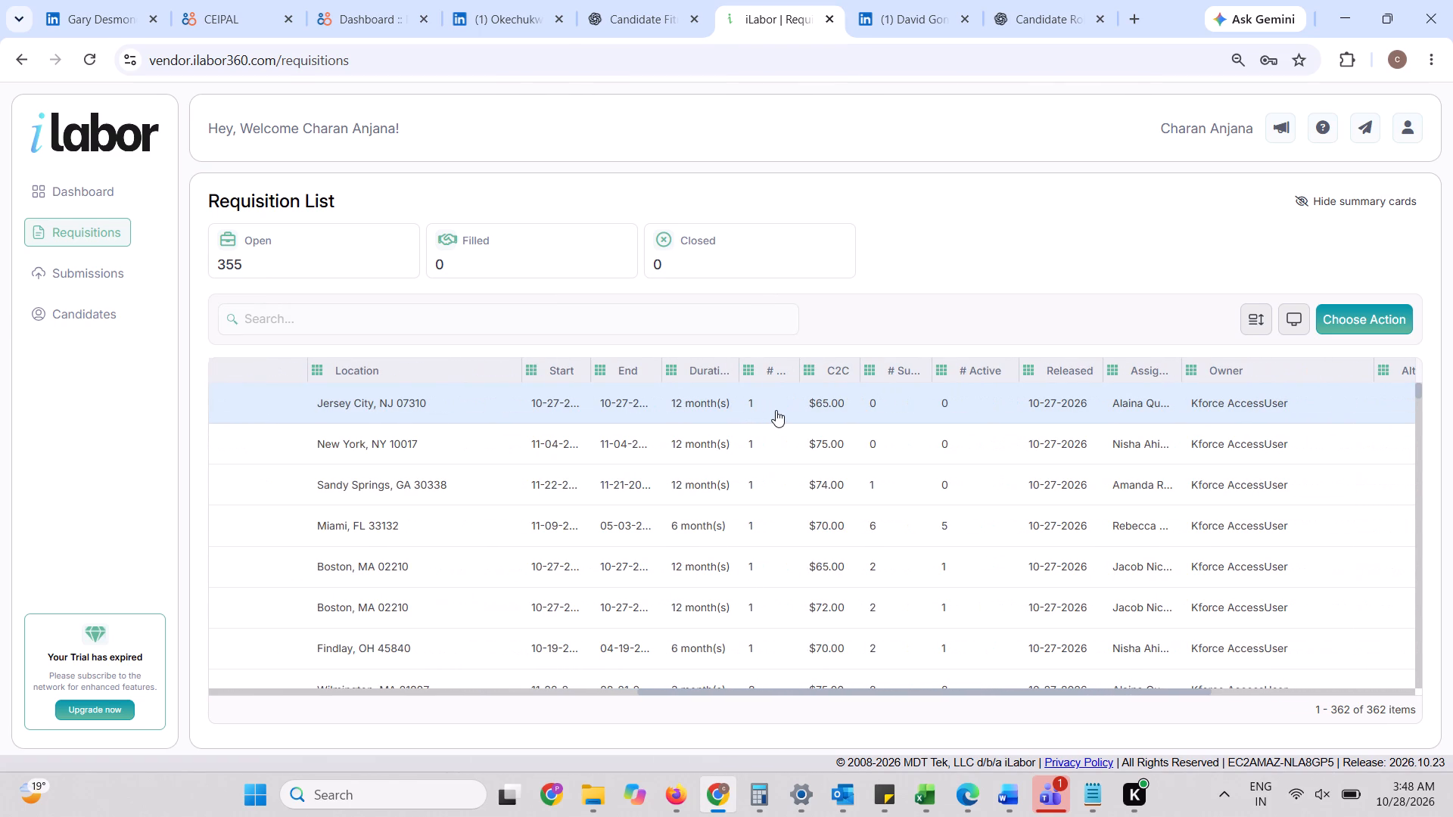
scroll(776, 410, right, 3)
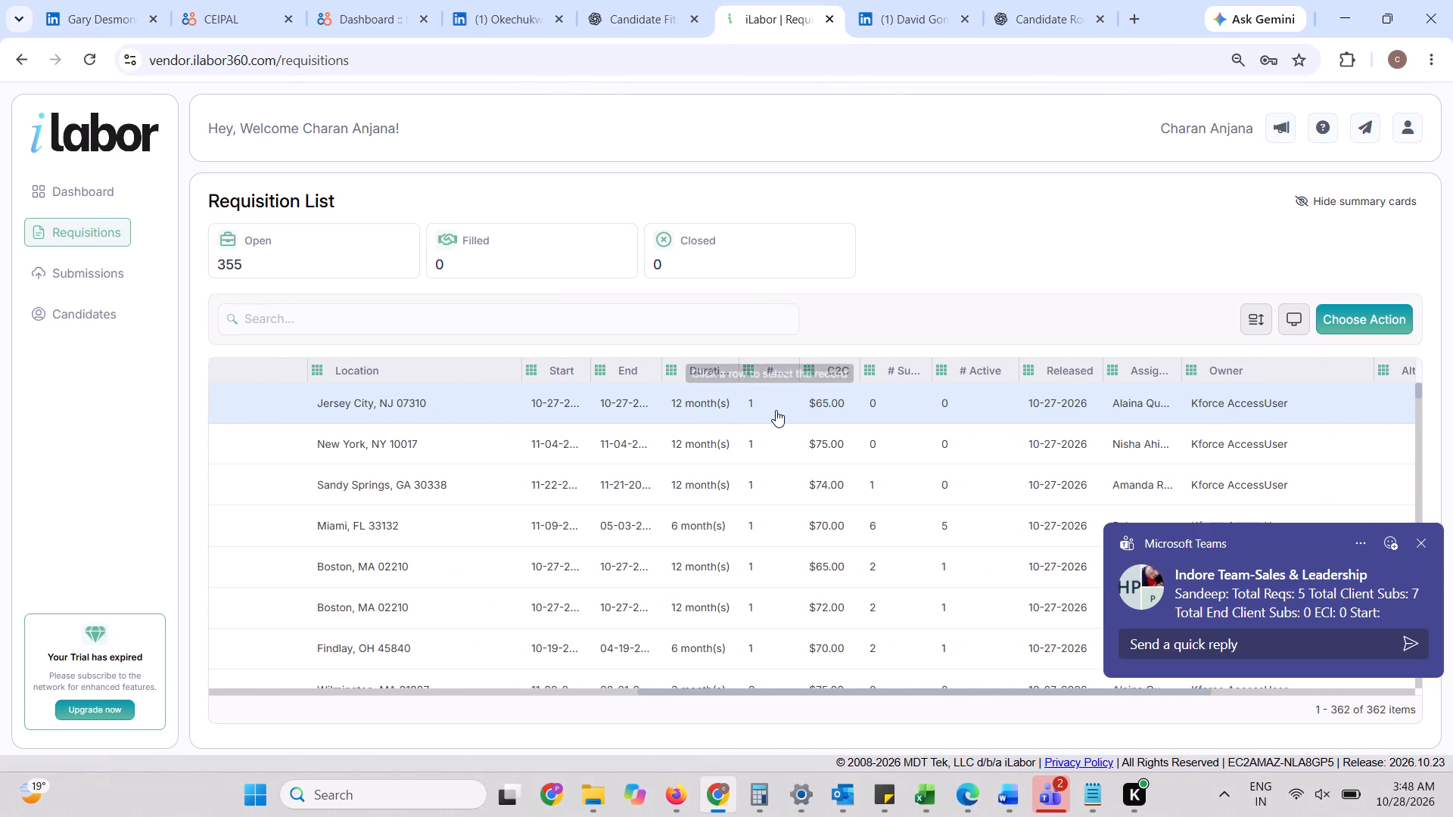
scroll(776, 410, right, 1)
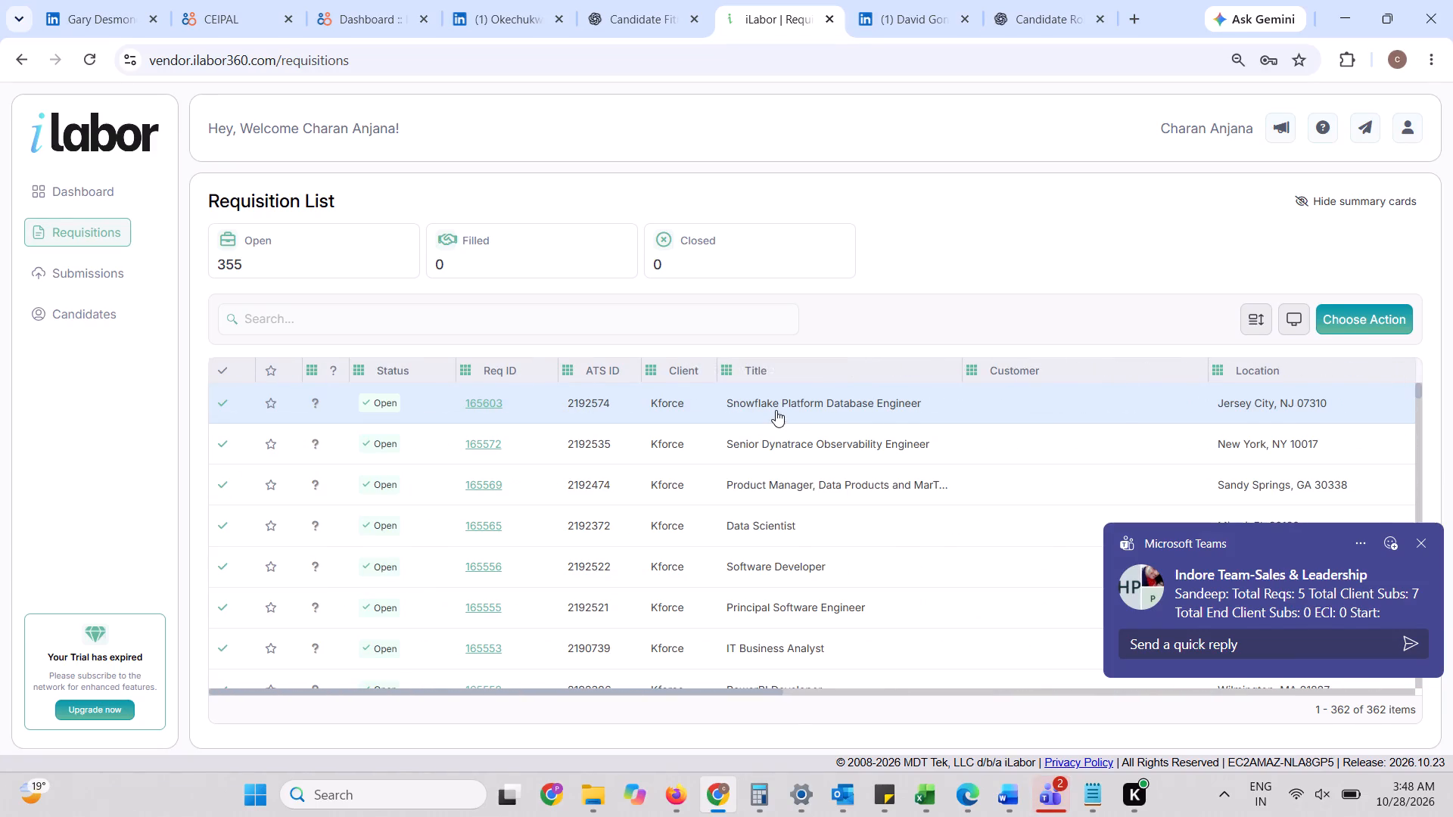
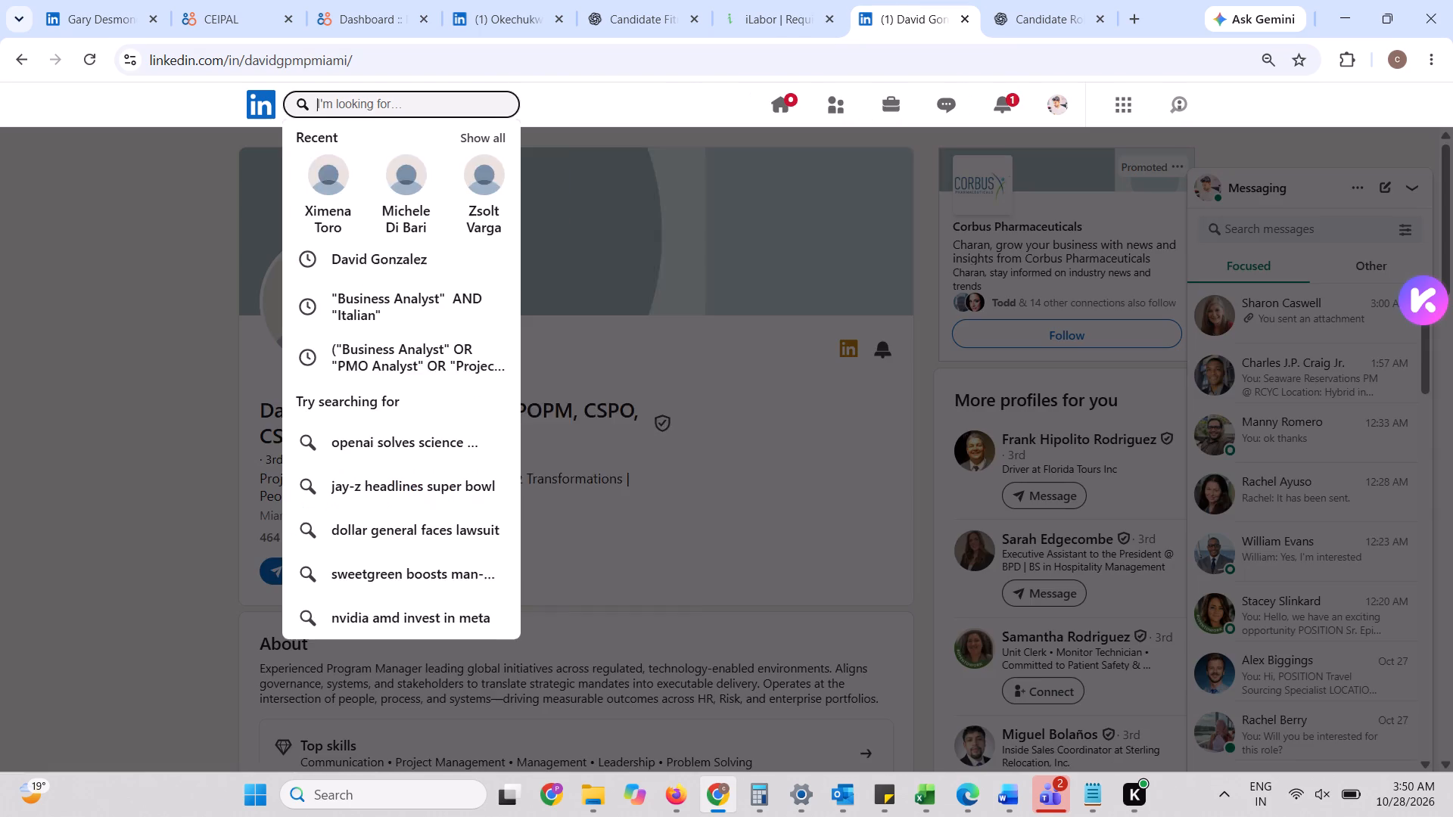
Search LinkedIn for "Italian" AND "Business analyst" and restrict the results to people.
key(Return)
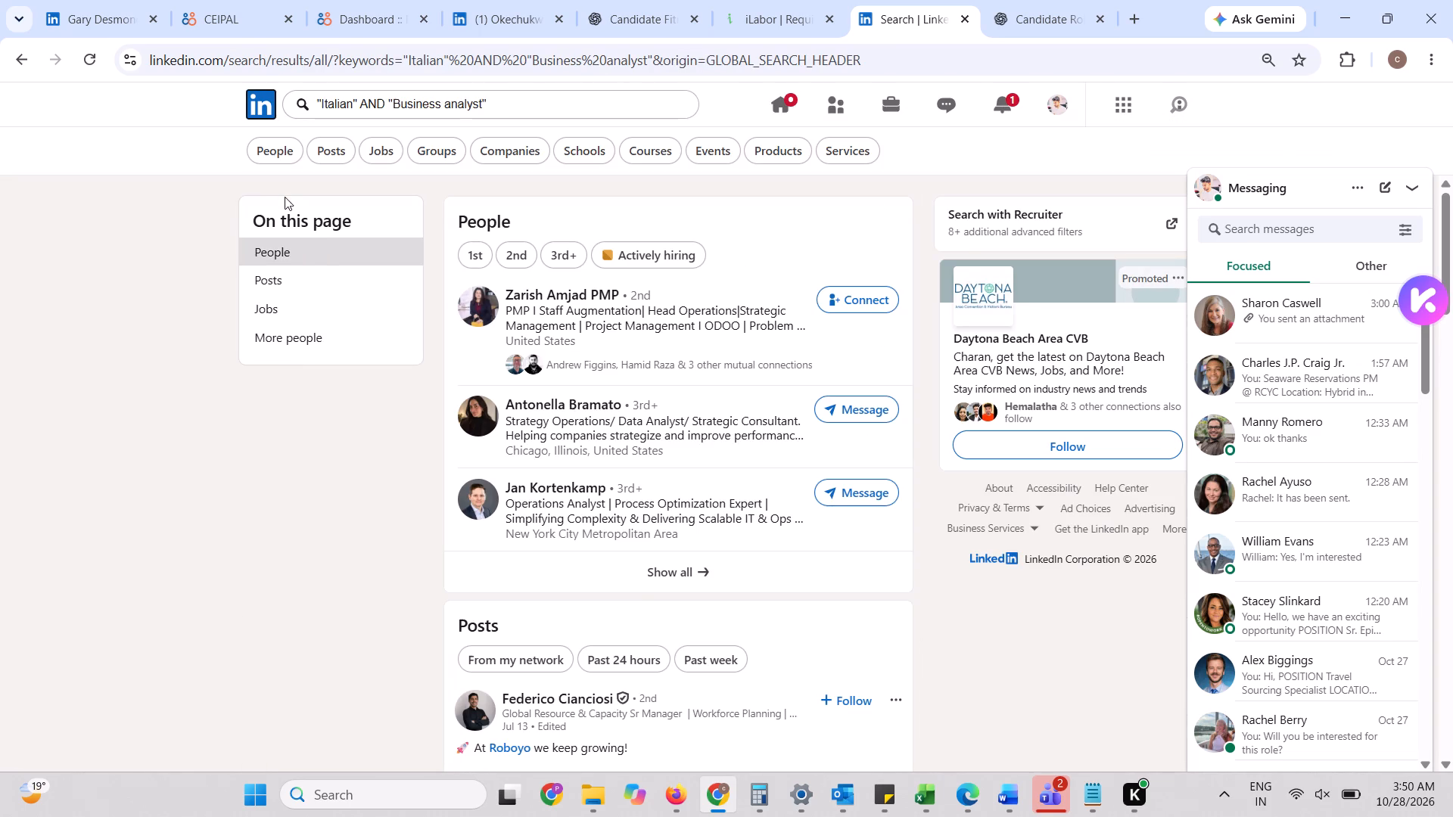
click(272, 148)
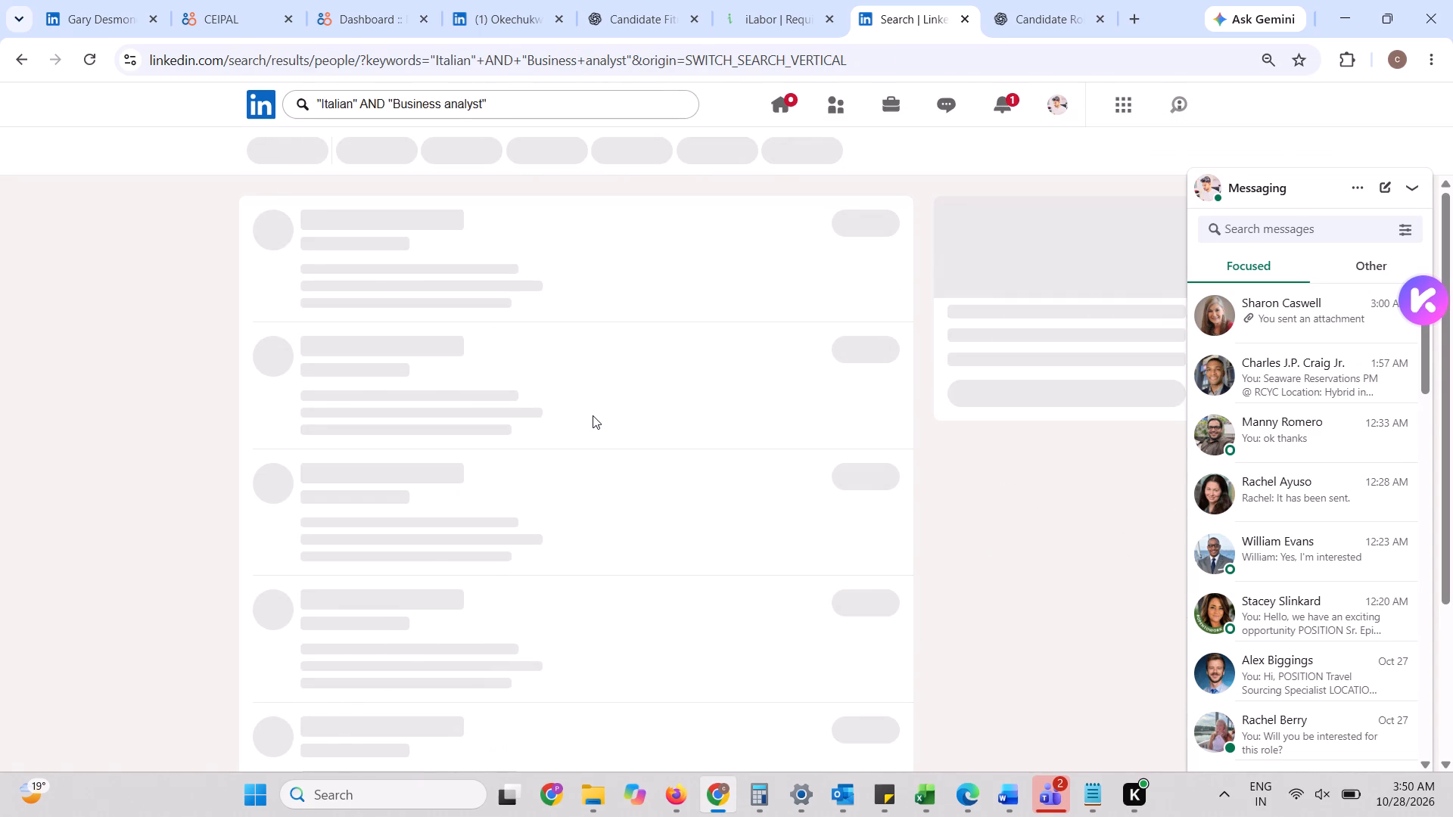
Filter the people results by location to the Miami-Fort Lauderdale Area.
click(694, 147)
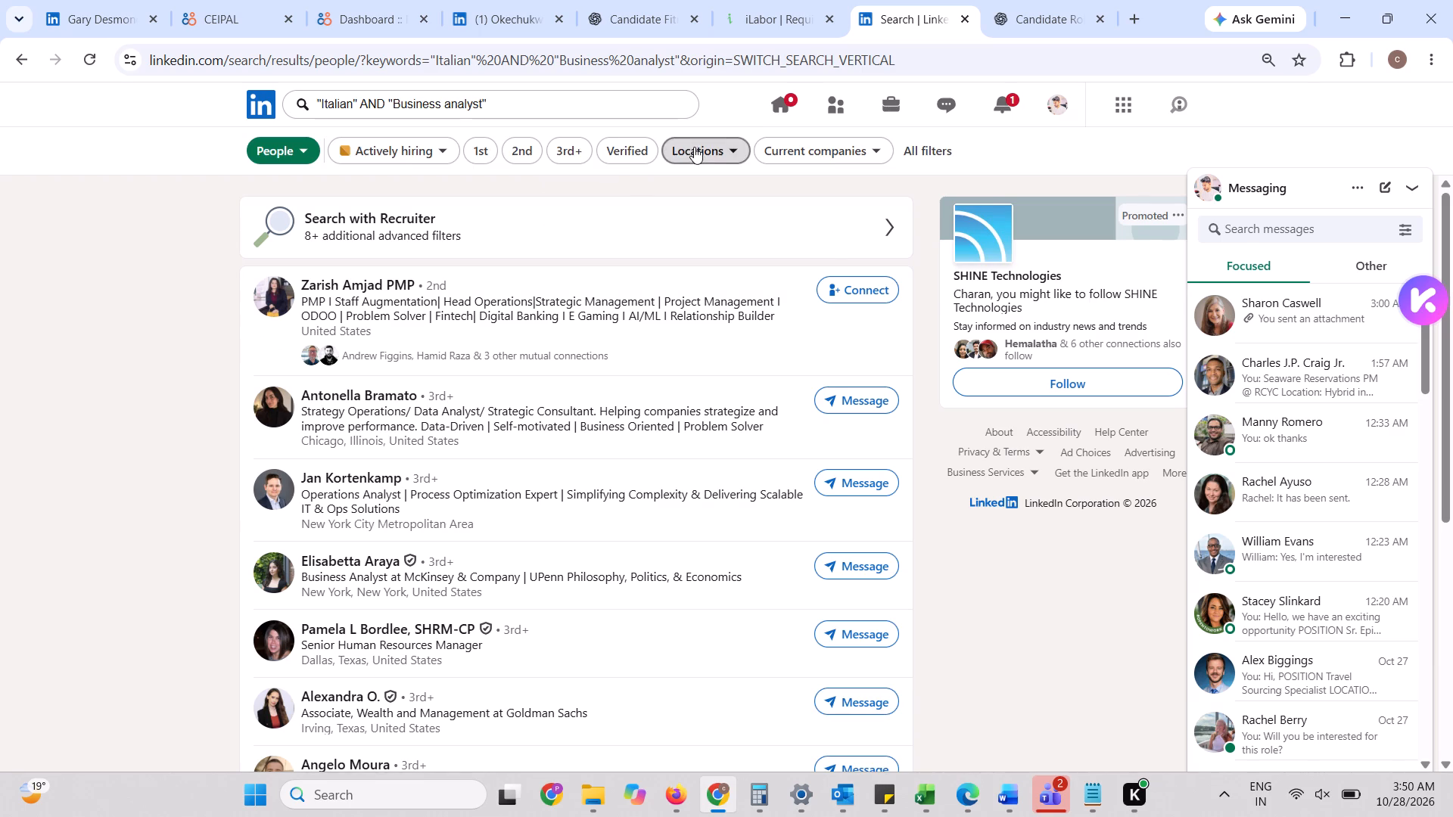
click(733, 206)
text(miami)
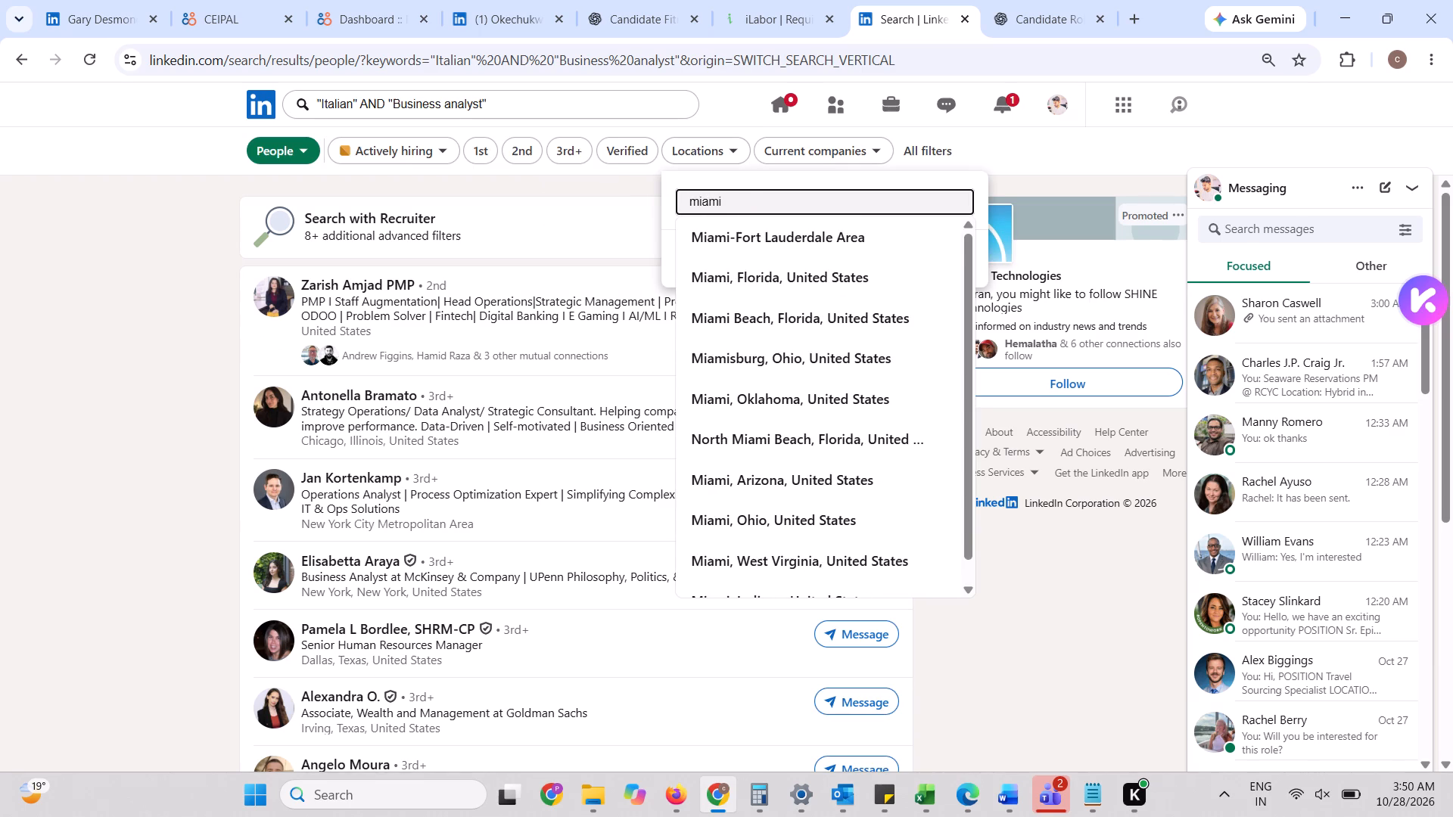
click(781, 276)
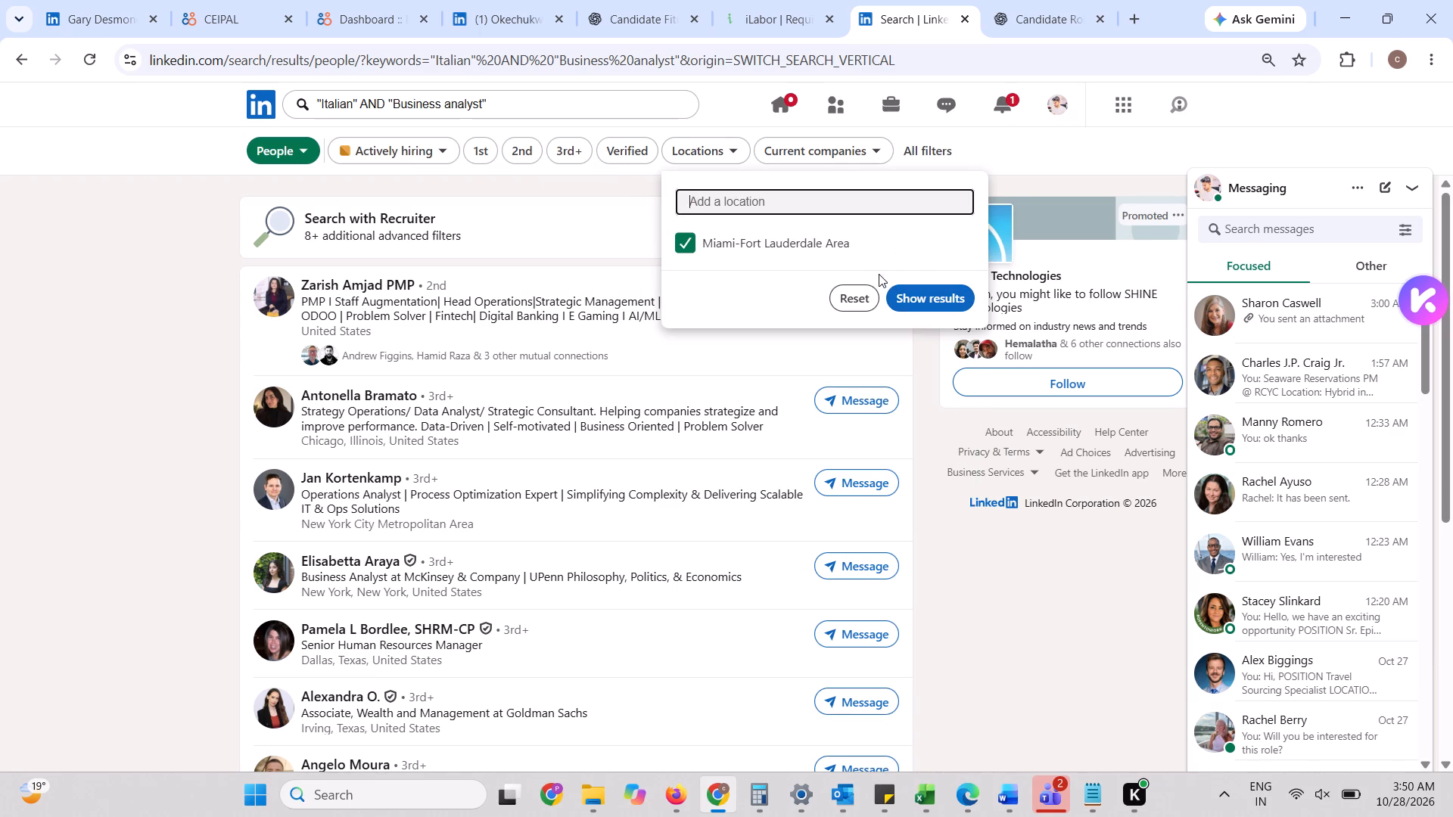
click(923, 297)
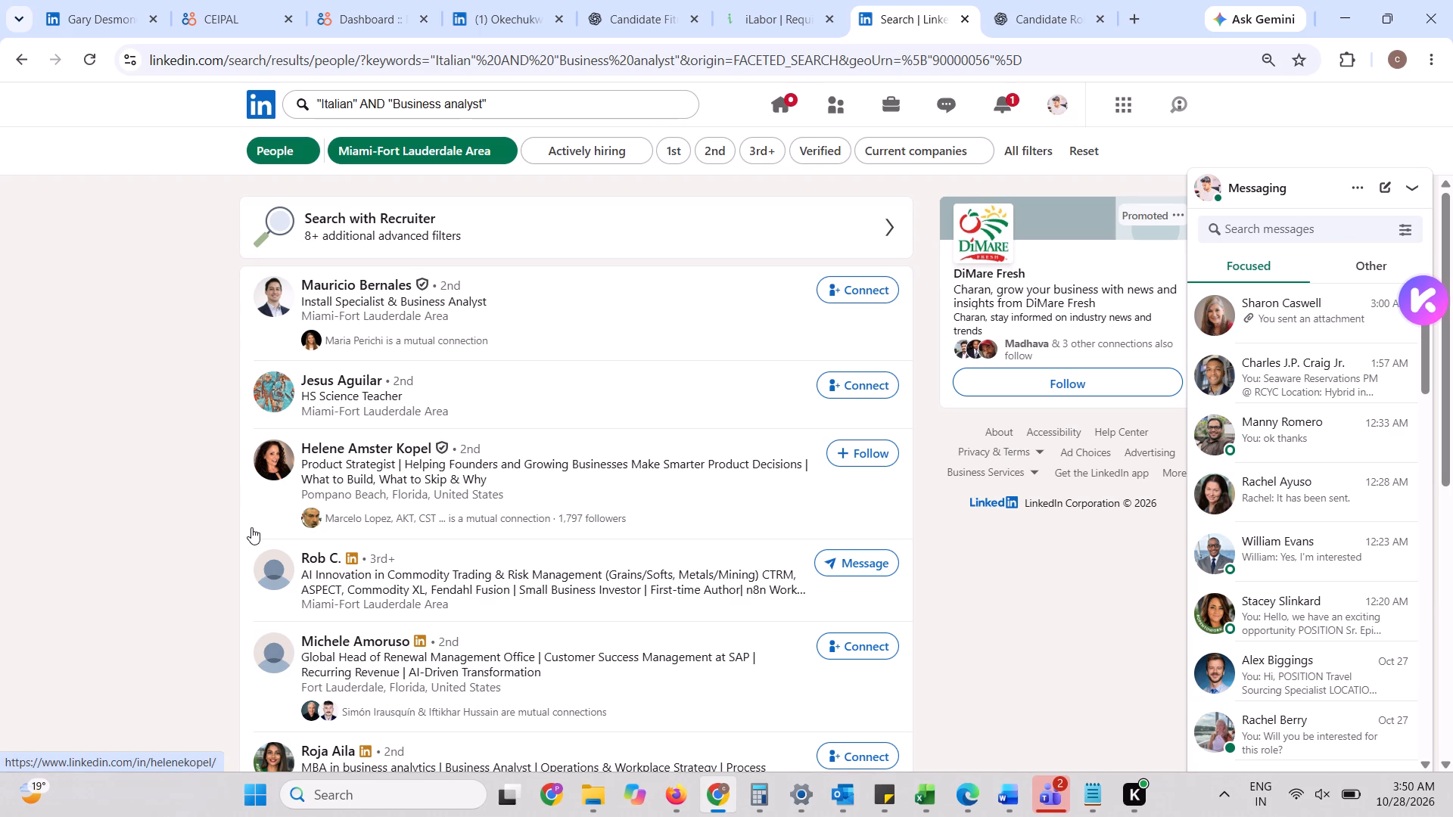
Examine the filtered candidate list, comparing headlines and locations for a suitable Italian-speaking Business Analyst.
scroll(251, 527, down, 1)
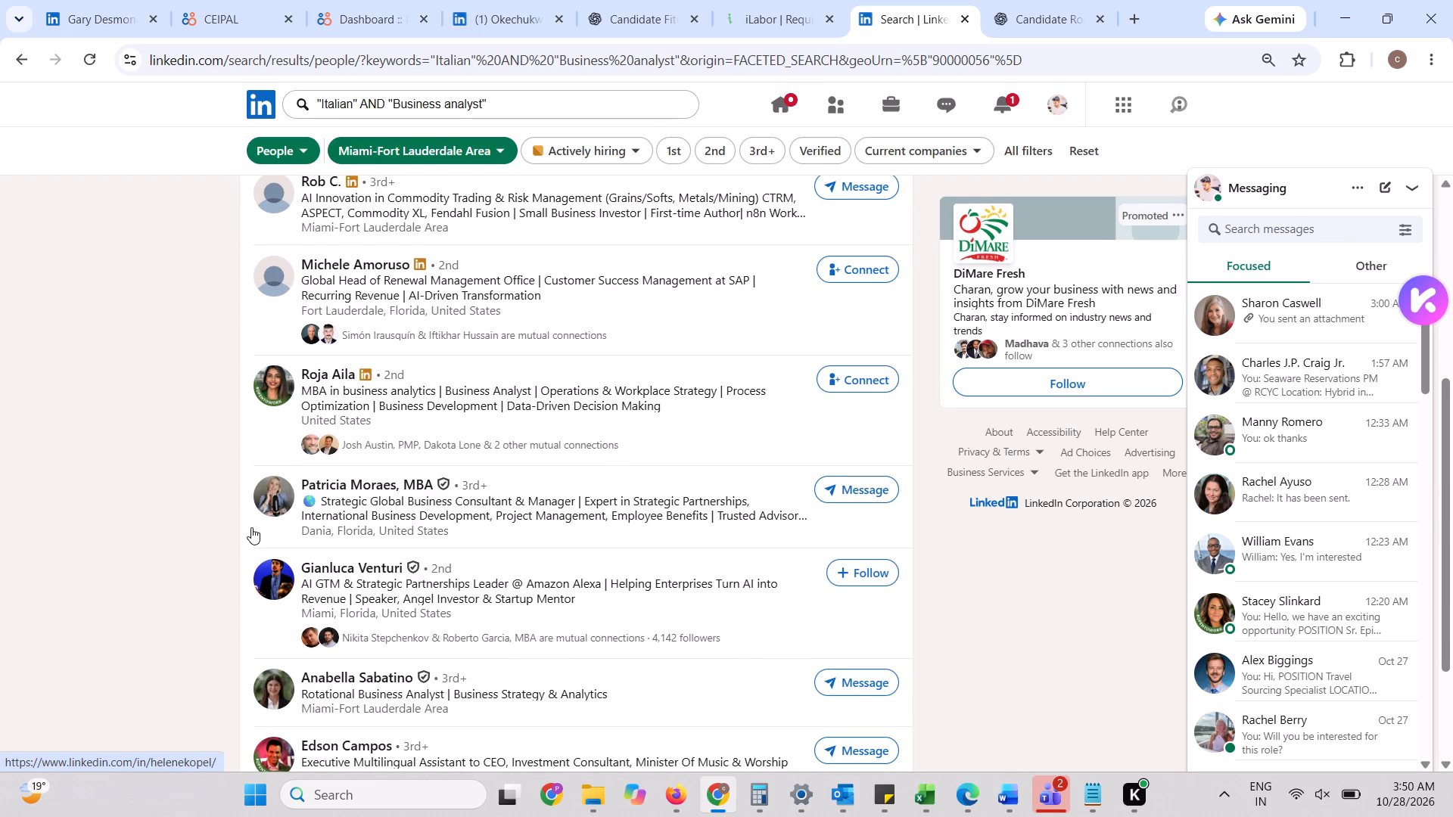
scroll(251, 527, down, 2)
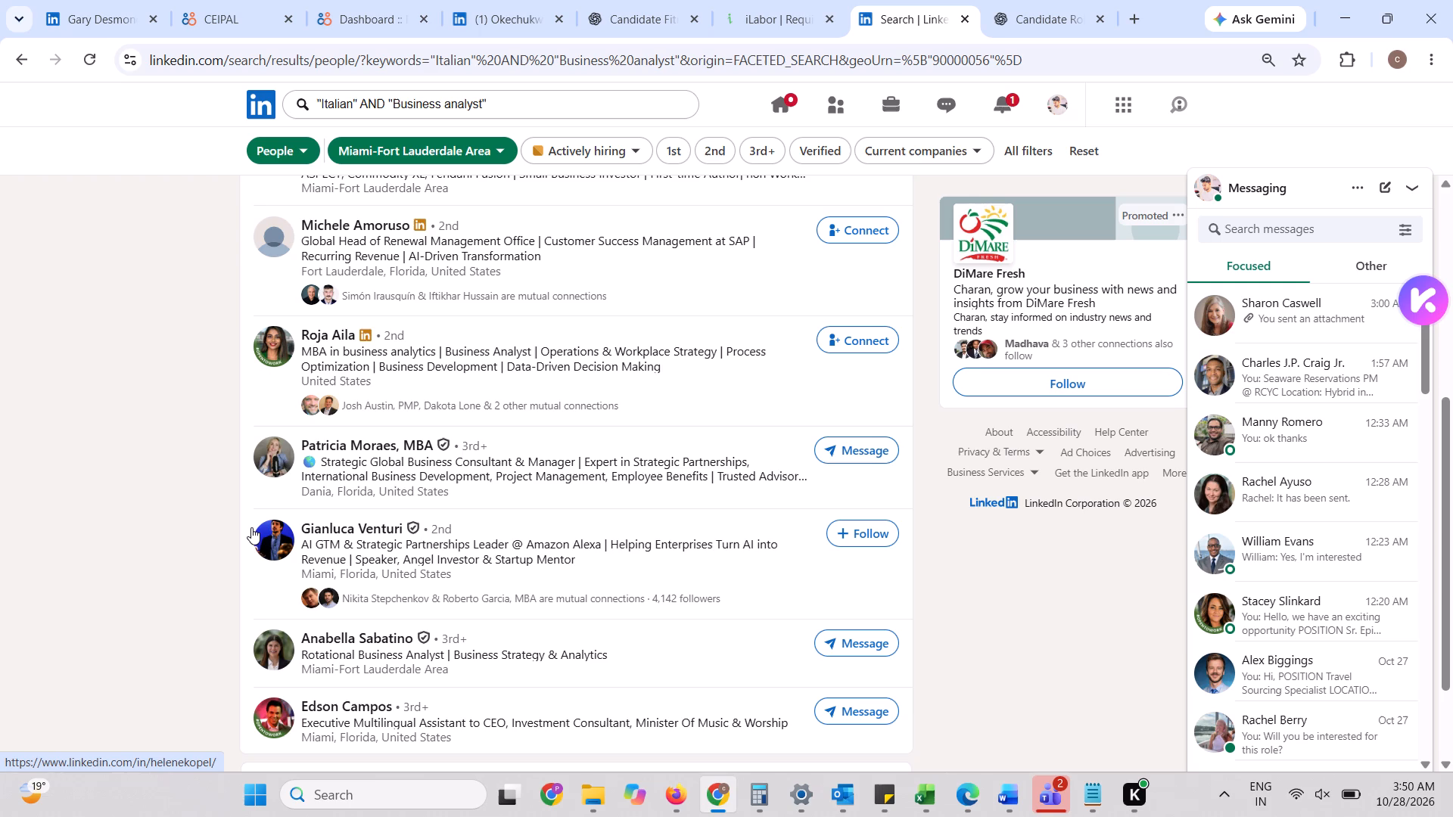
scroll(251, 527, up, 3)
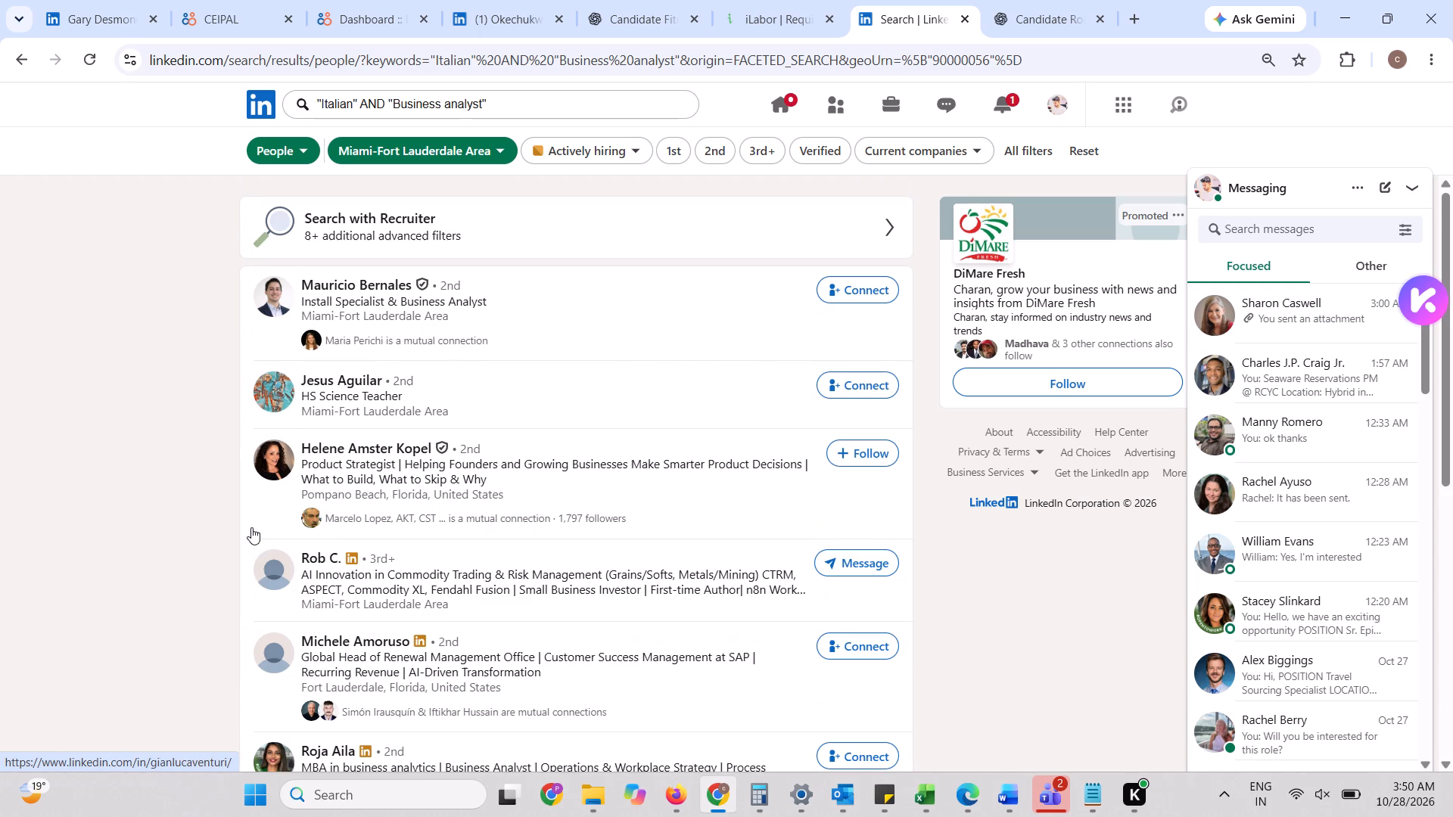
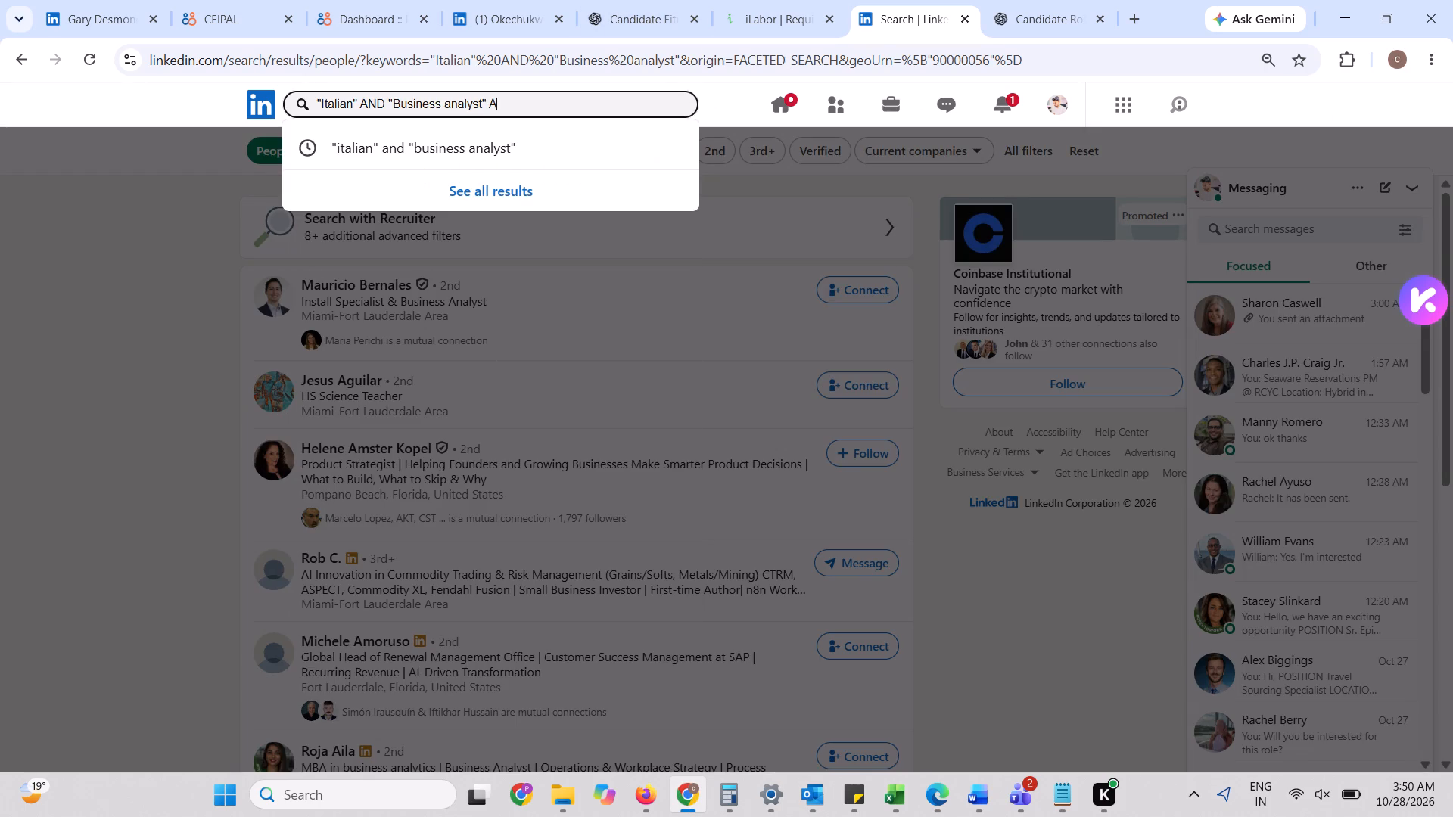
Extend the people search with AND "project management" after "Italian" AND "Business analyst" and run it.
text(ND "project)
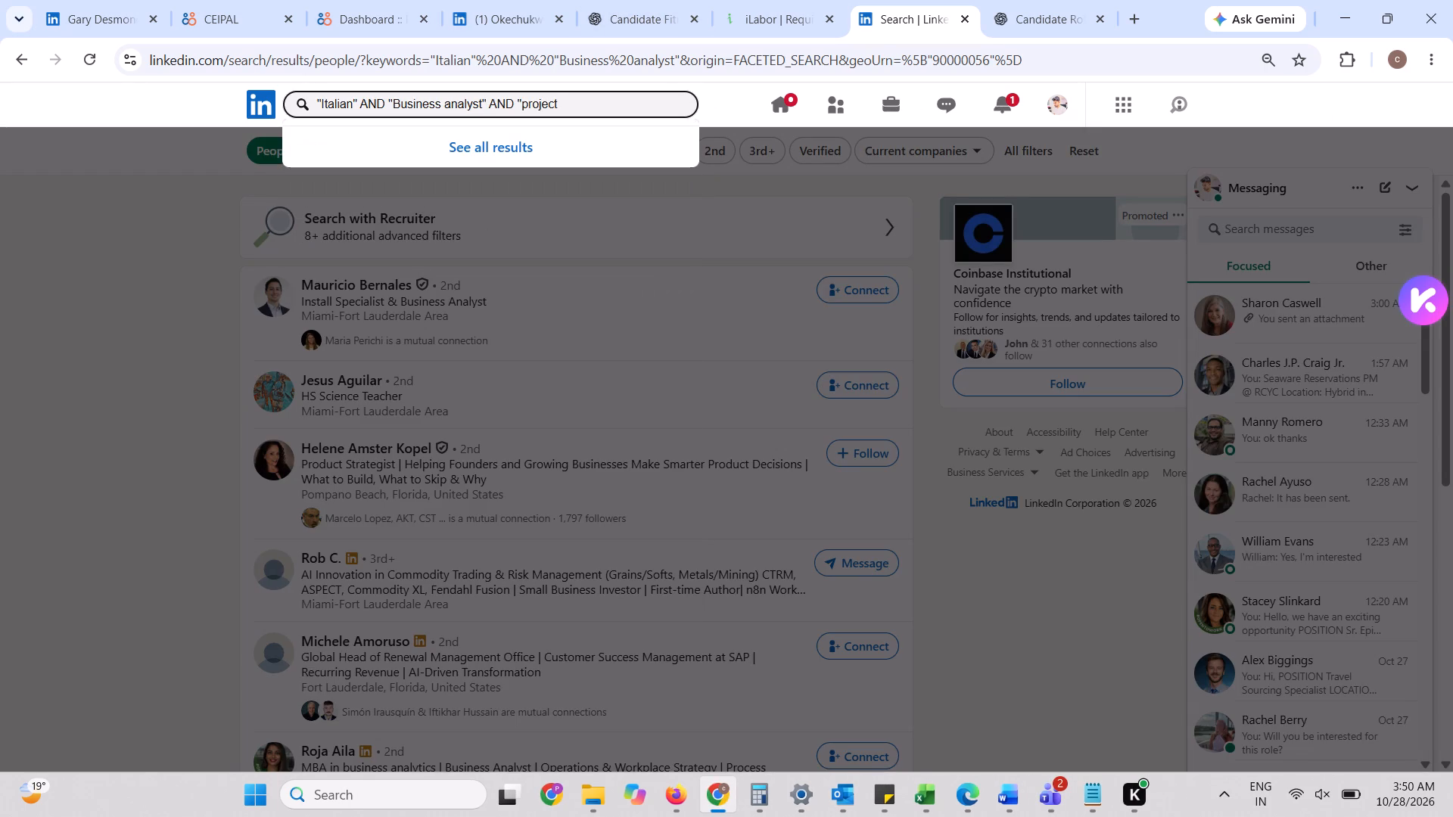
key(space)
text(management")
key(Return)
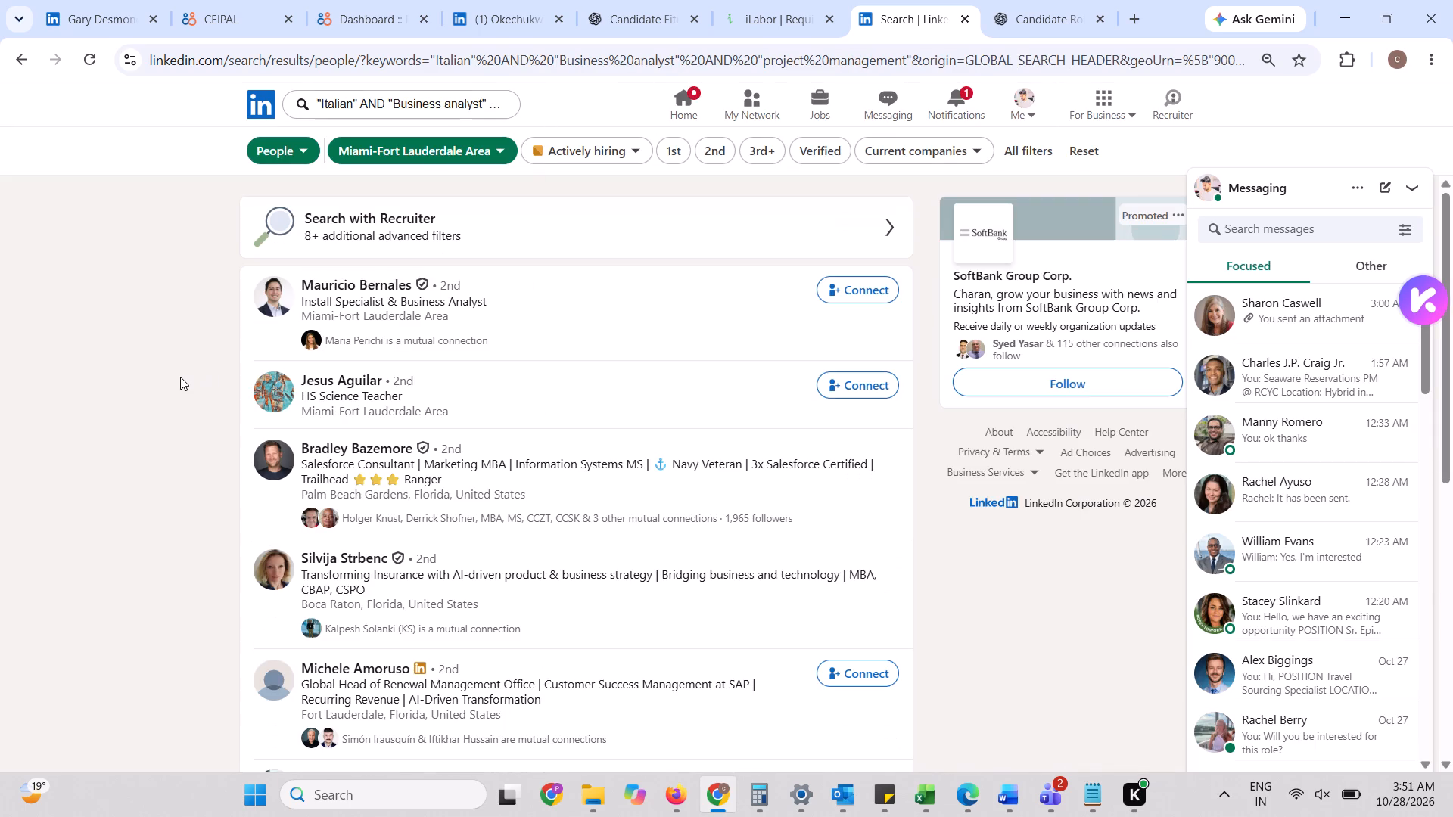
Look through the first page of Miami-Fort Lauderdale people search results for suitable Italian-speaking business analysts and go to page 2.
scroll(180, 377, down, 4)
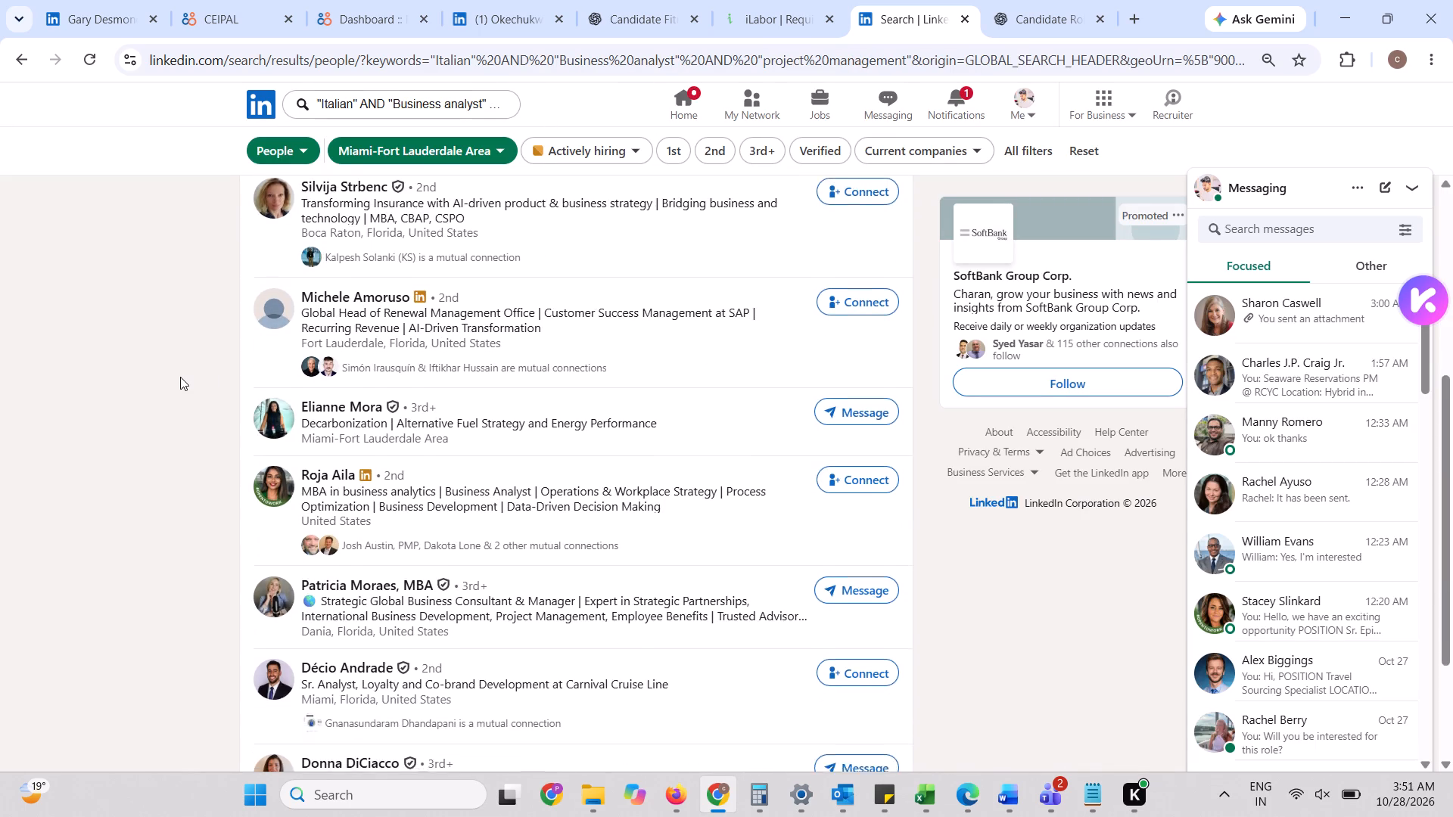
scroll(180, 377, down, 7)
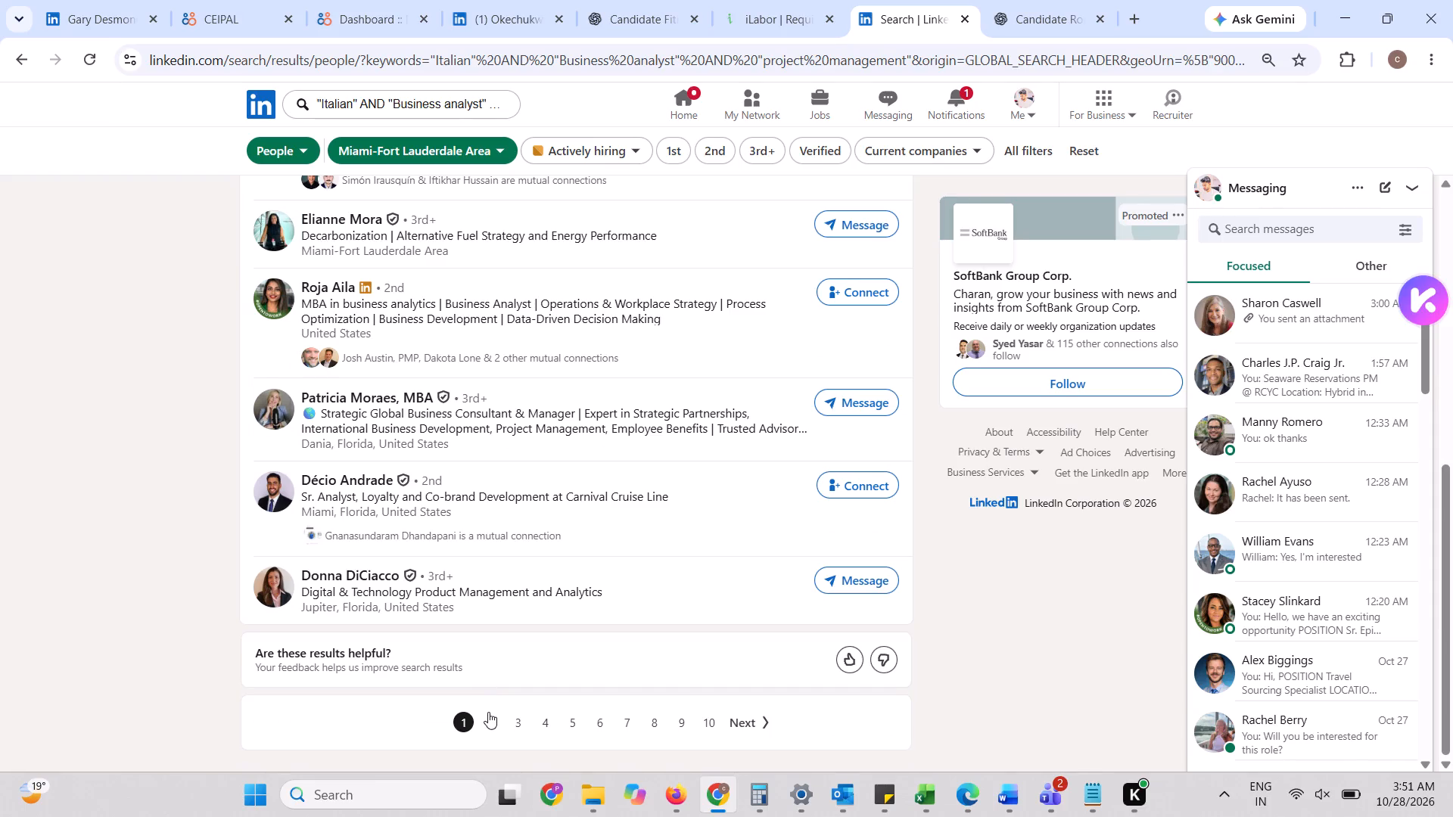
click(490, 725)
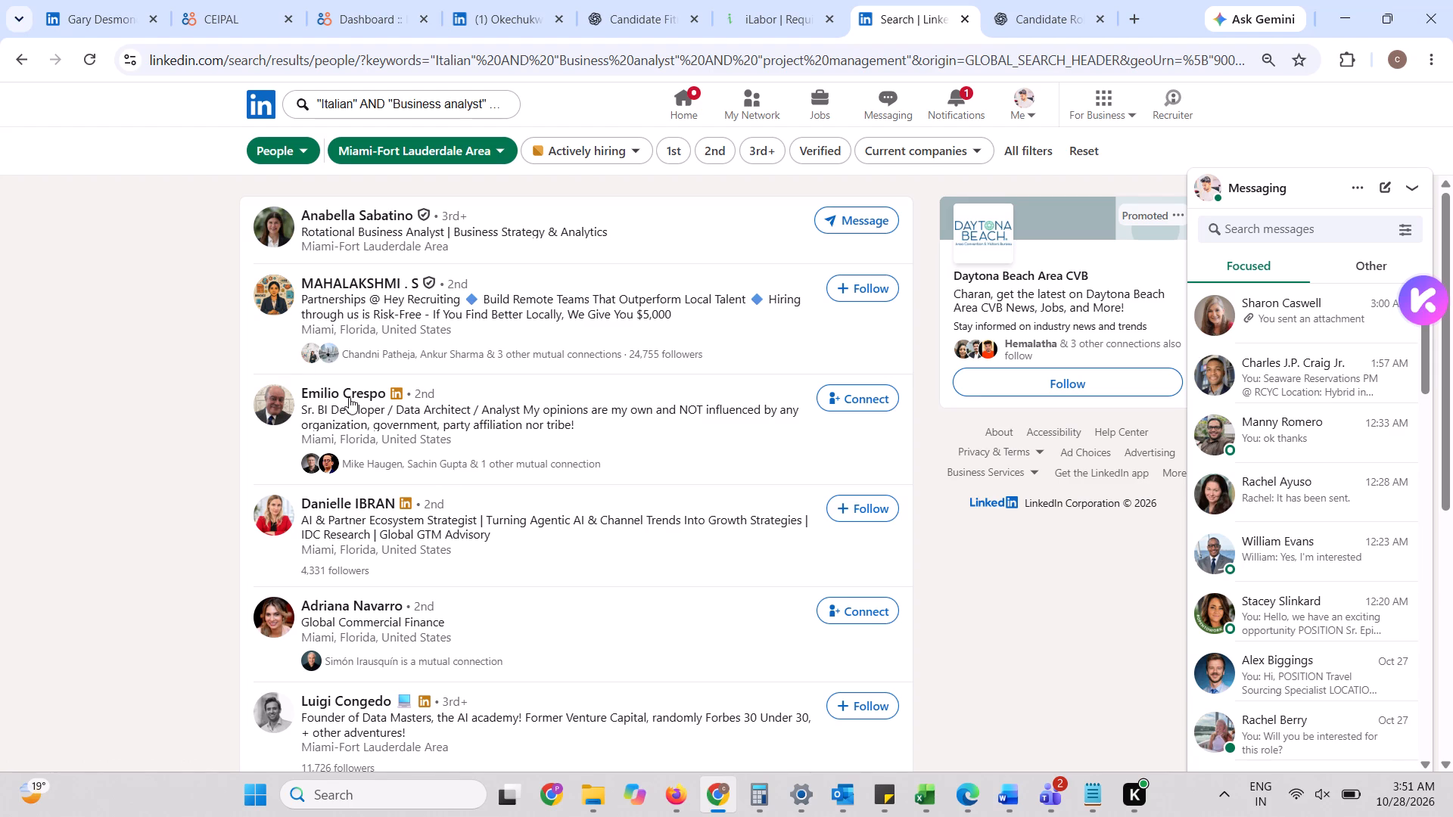
scroll(406, 431, down, 1)
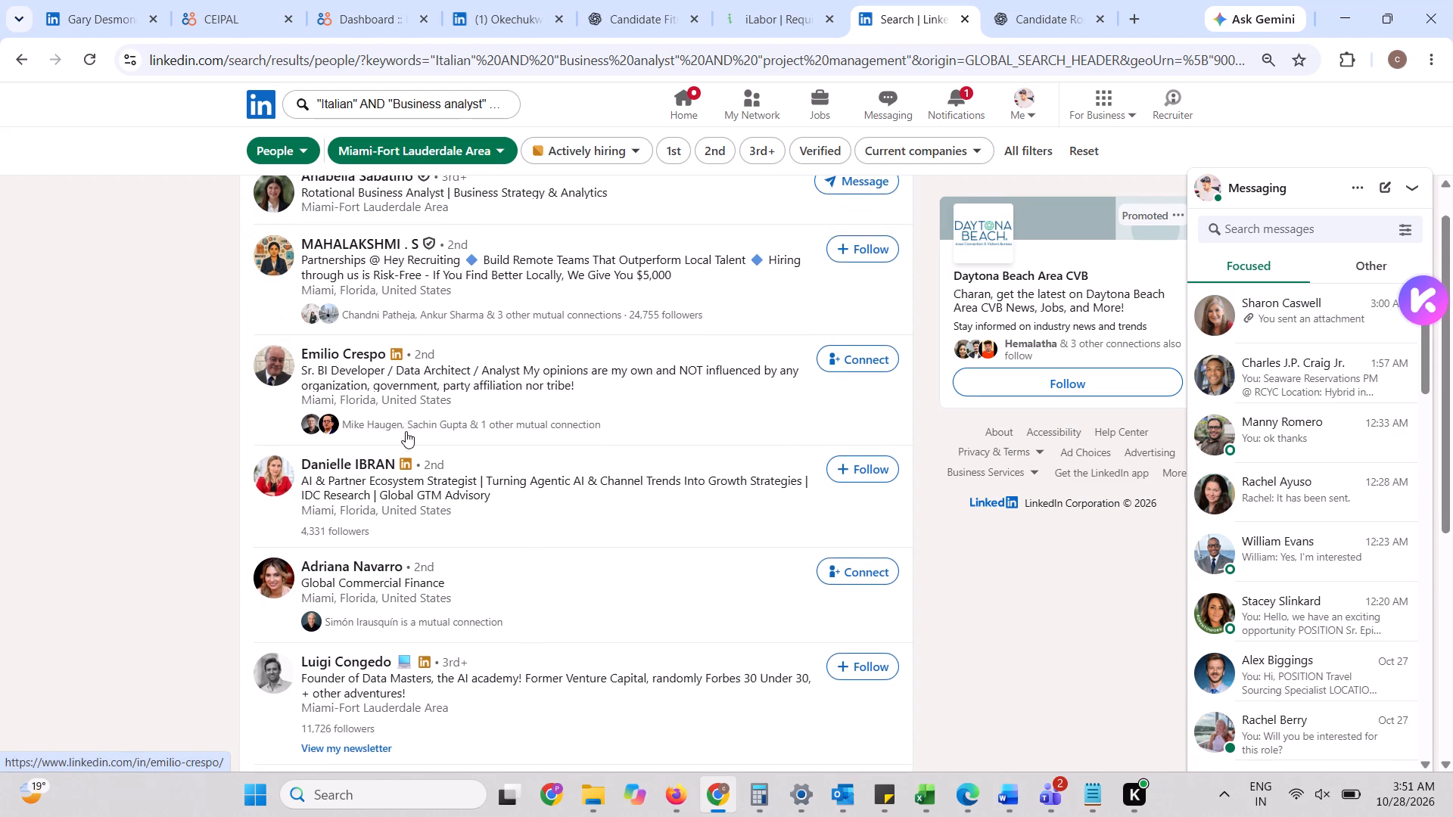
scroll(406, 431, down, 3)
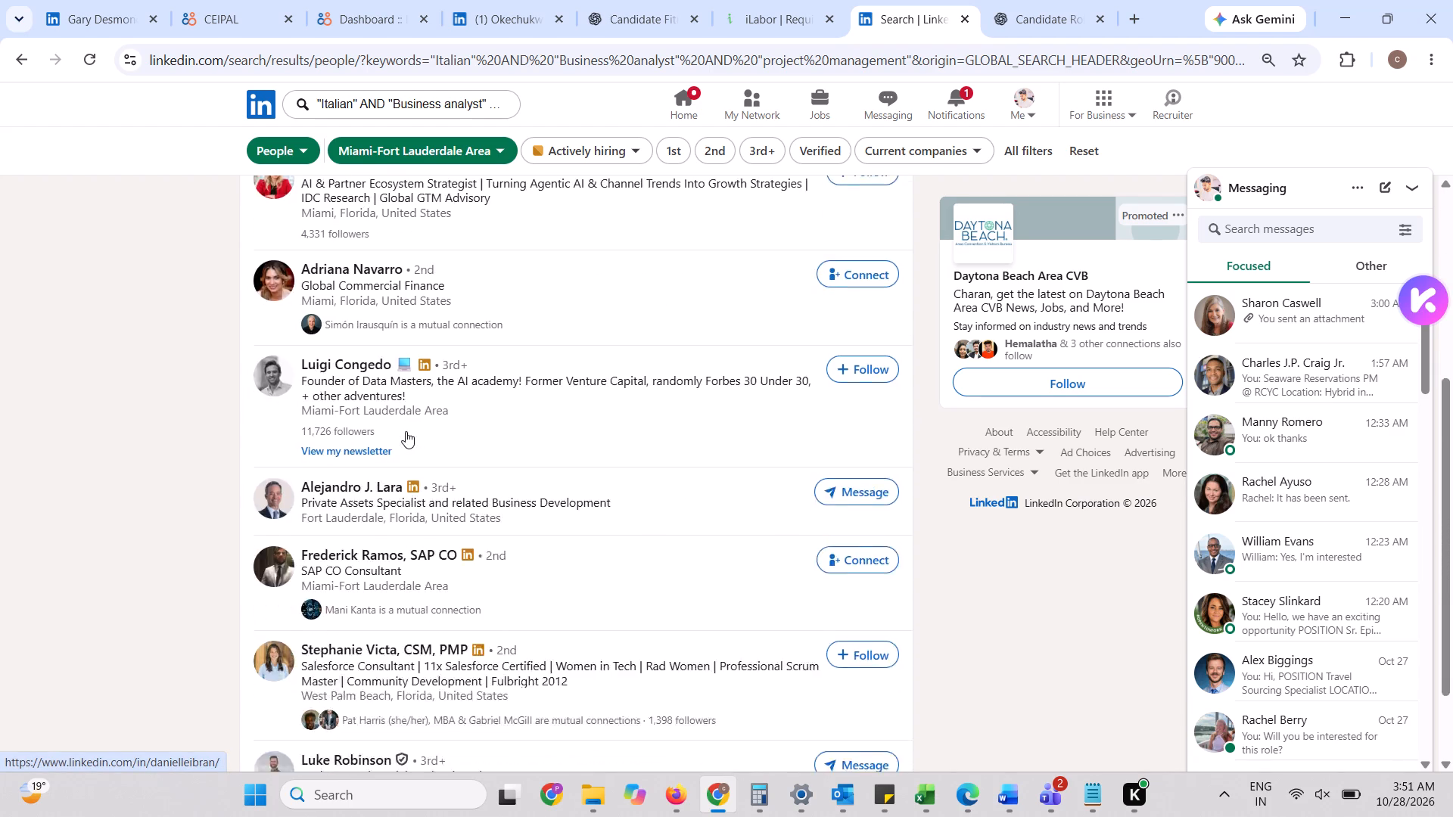
scroll(406, 431, down, 2)
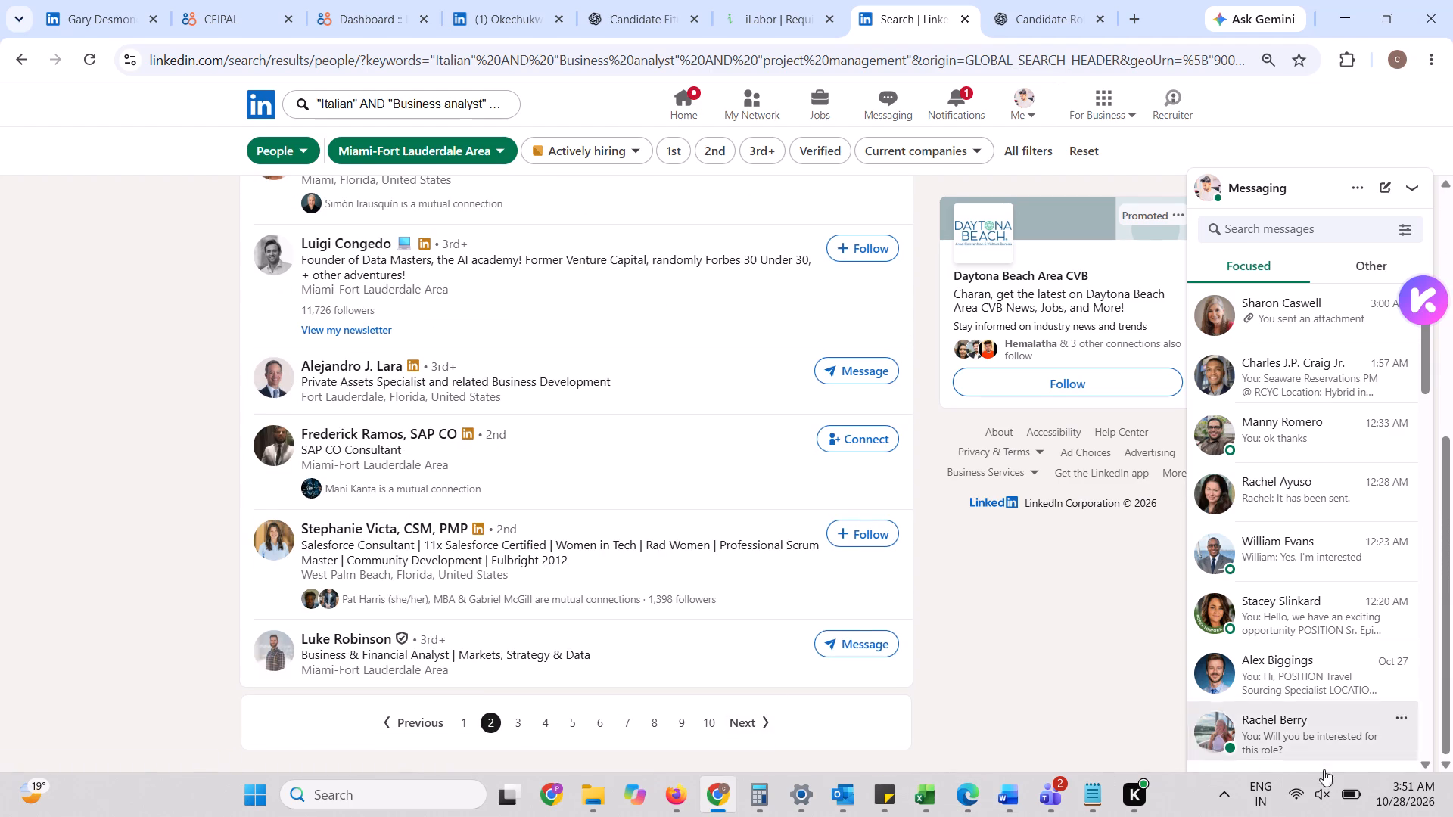
click(1384, 803)
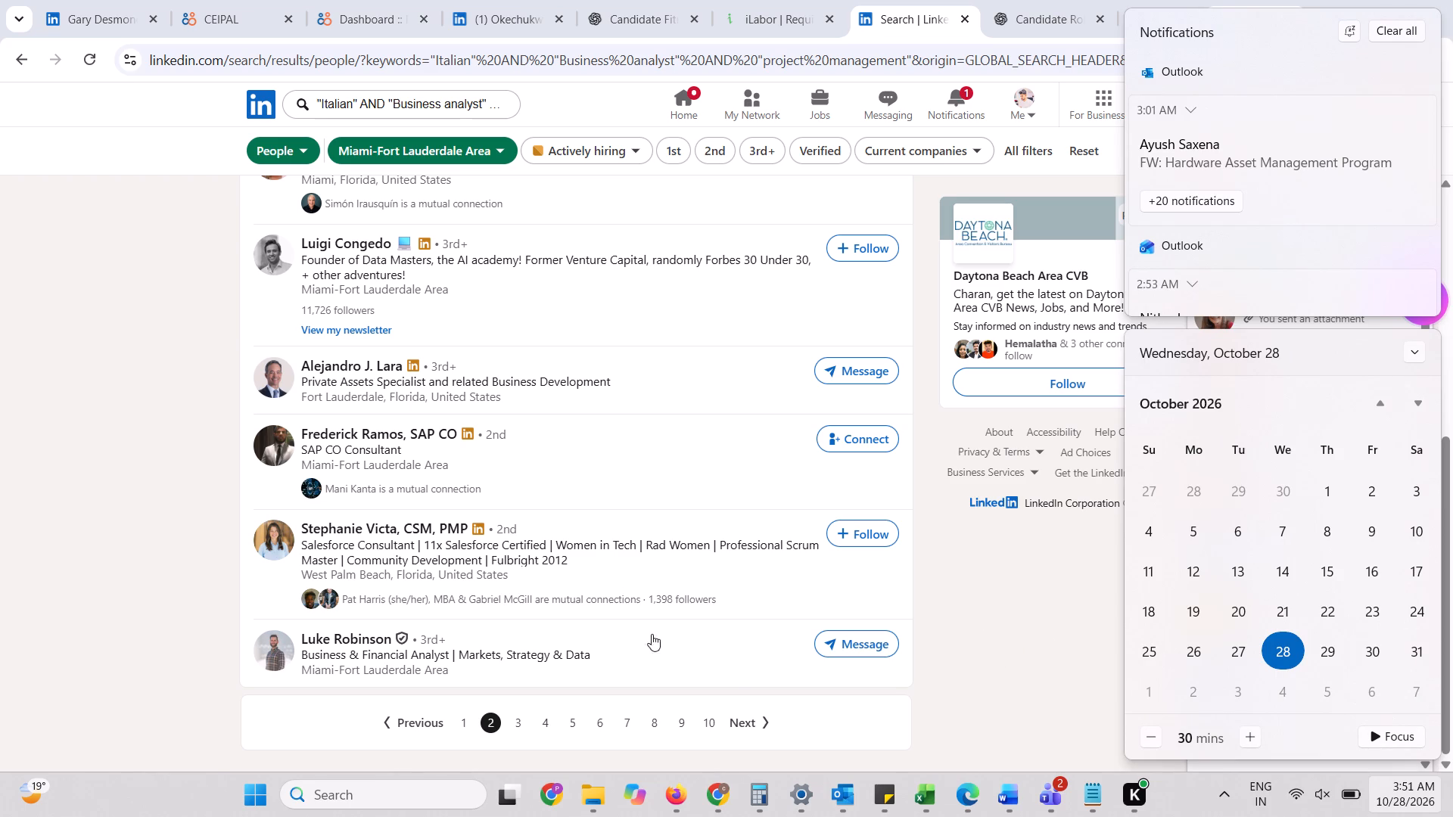
right_click(321, 638)
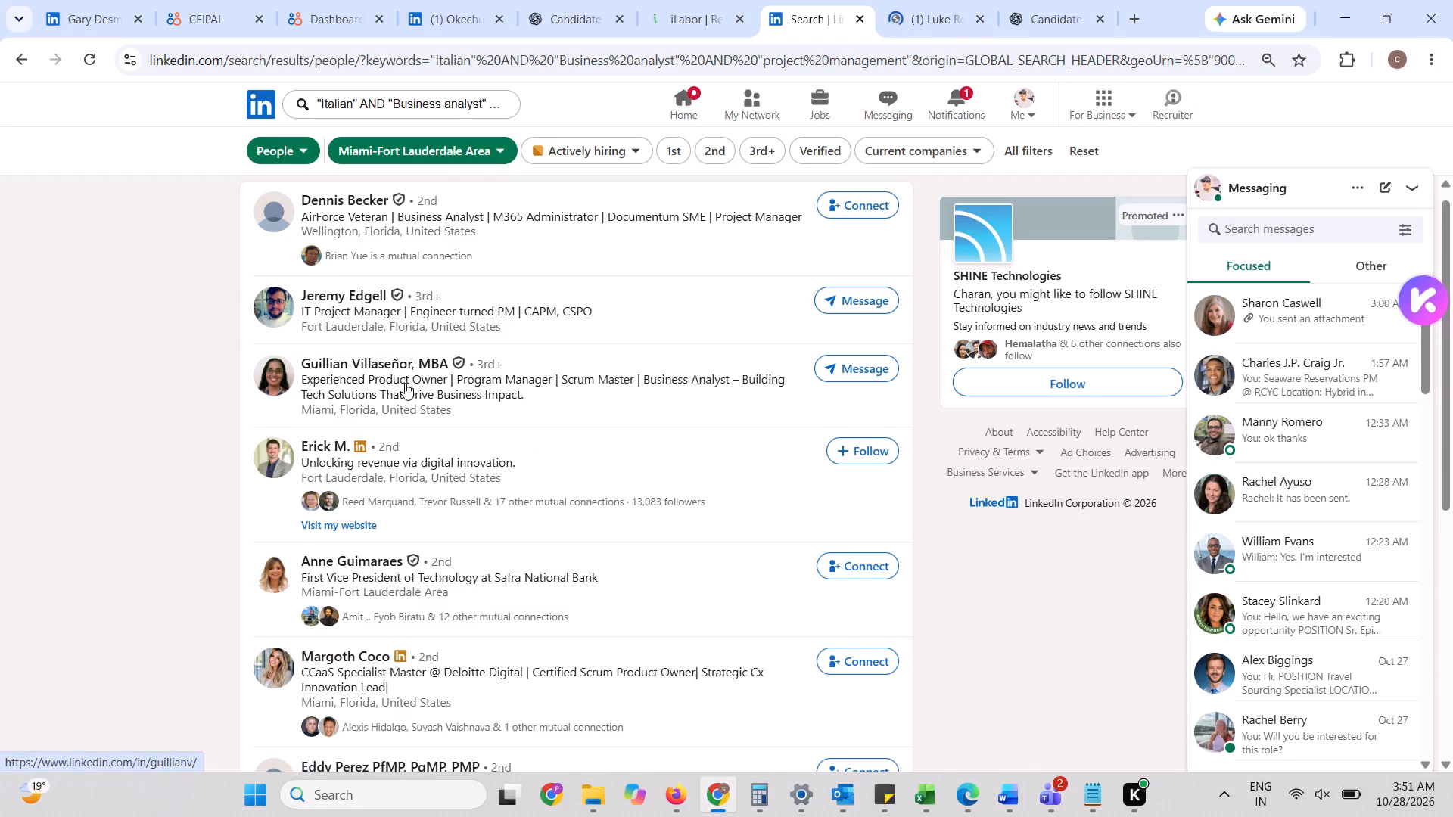
right_click(349, 287)
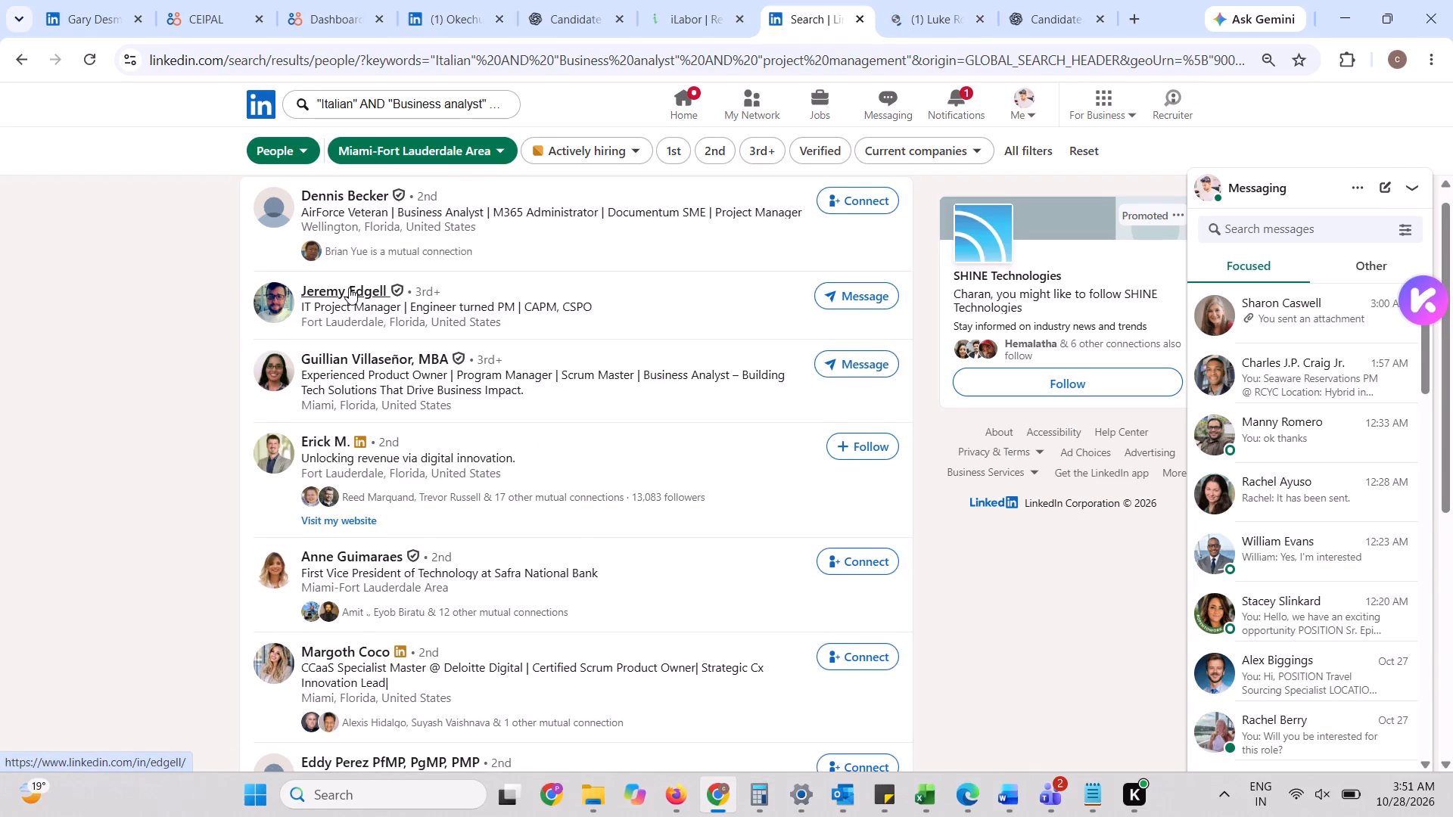
click(389, 314)
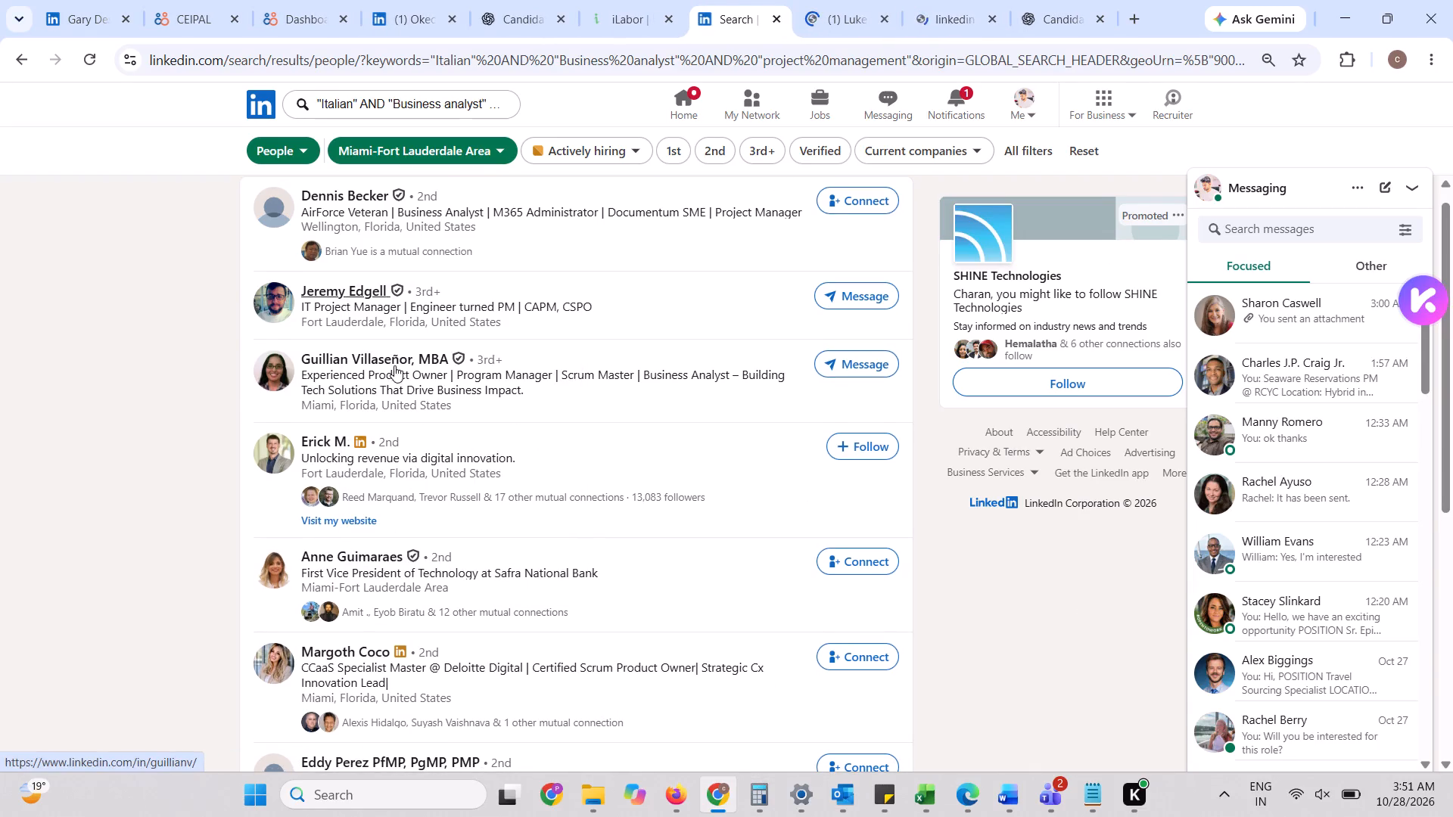
right_click(393, 362)
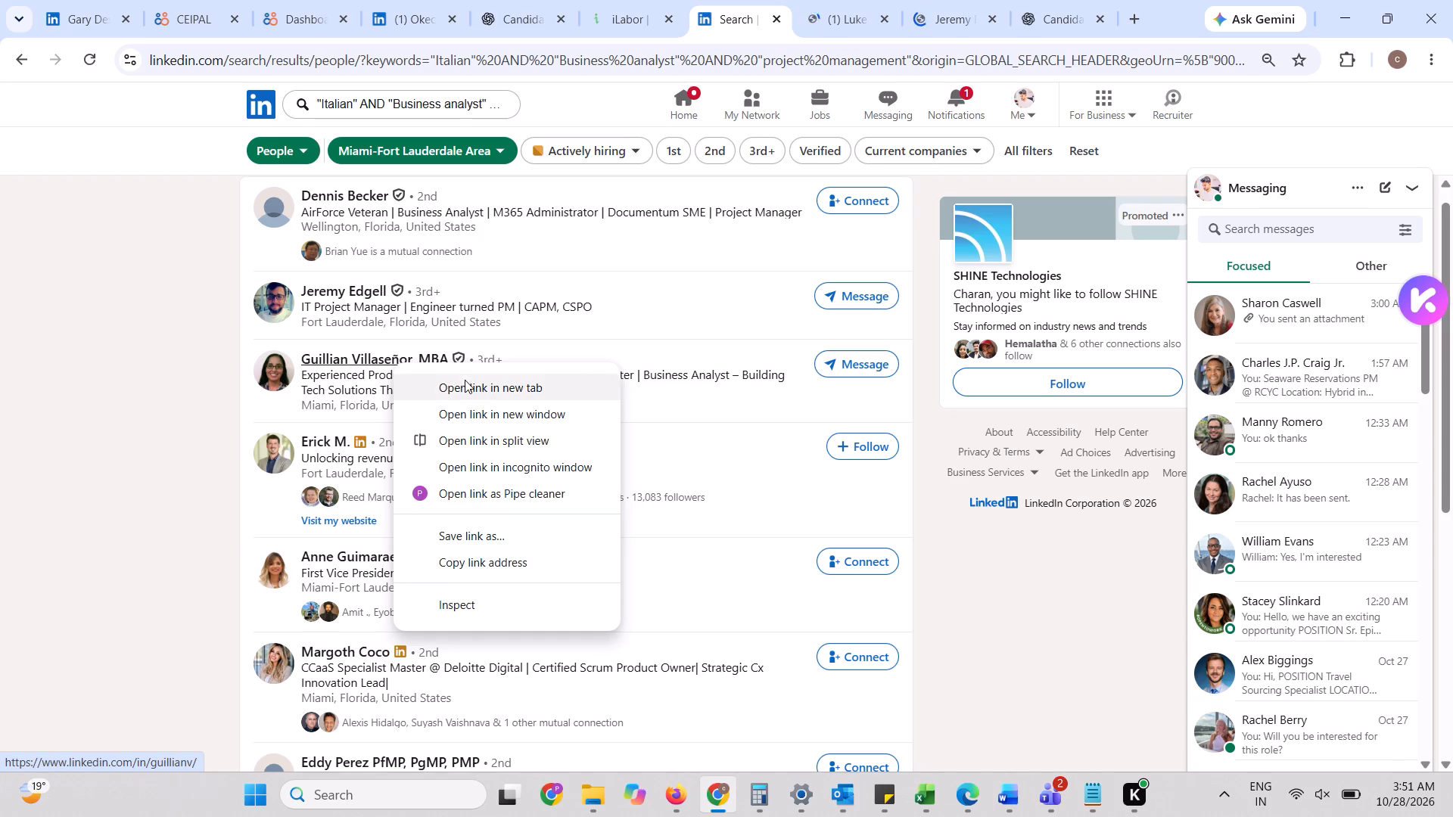
click(466, 385)
scroll(466, 385, down, 5)
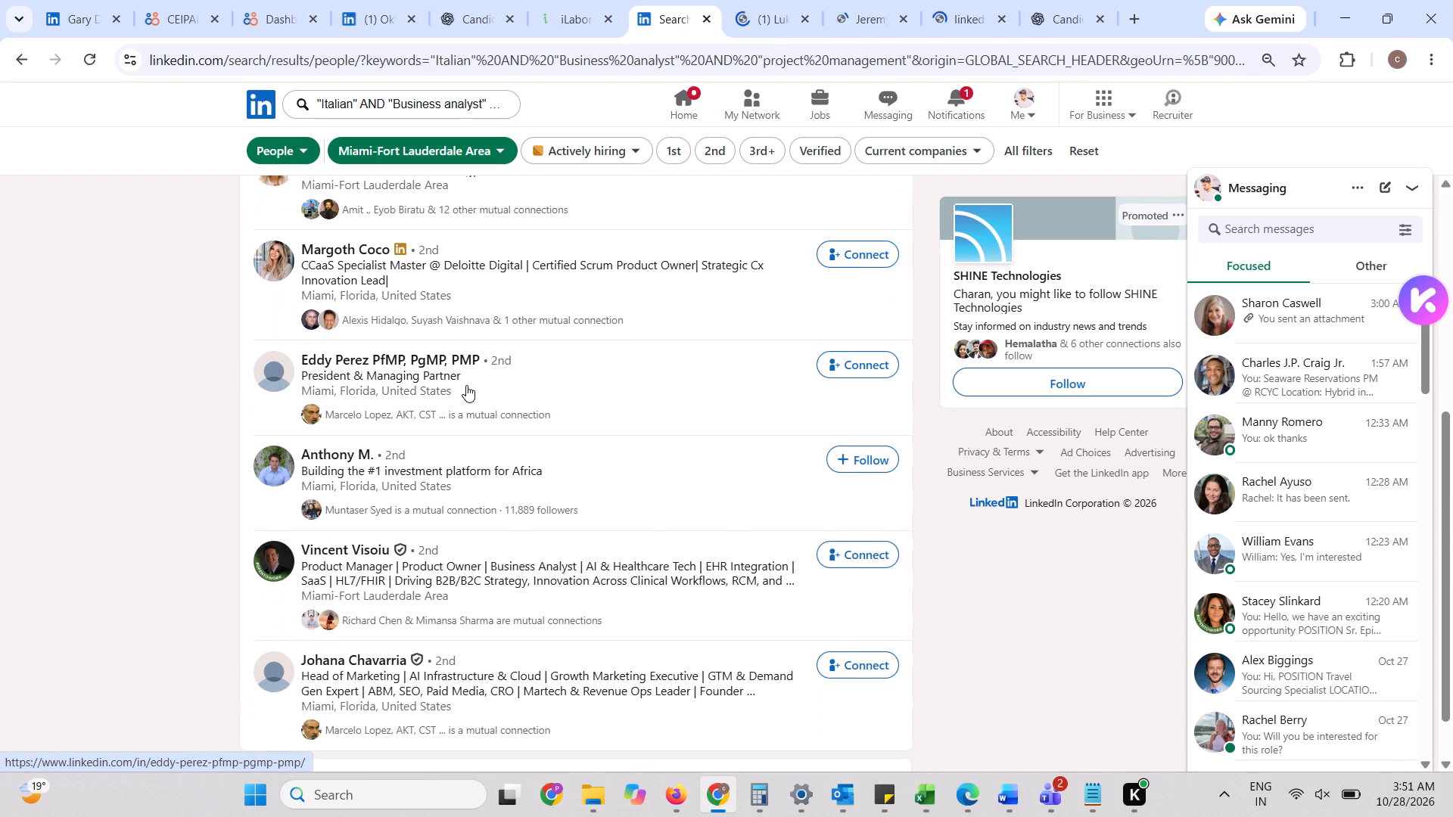
On results page 3, open the profile of the AI and healthcare tech Product Manager separately and go to results page 4.
scroll(466, 385, down, 3)
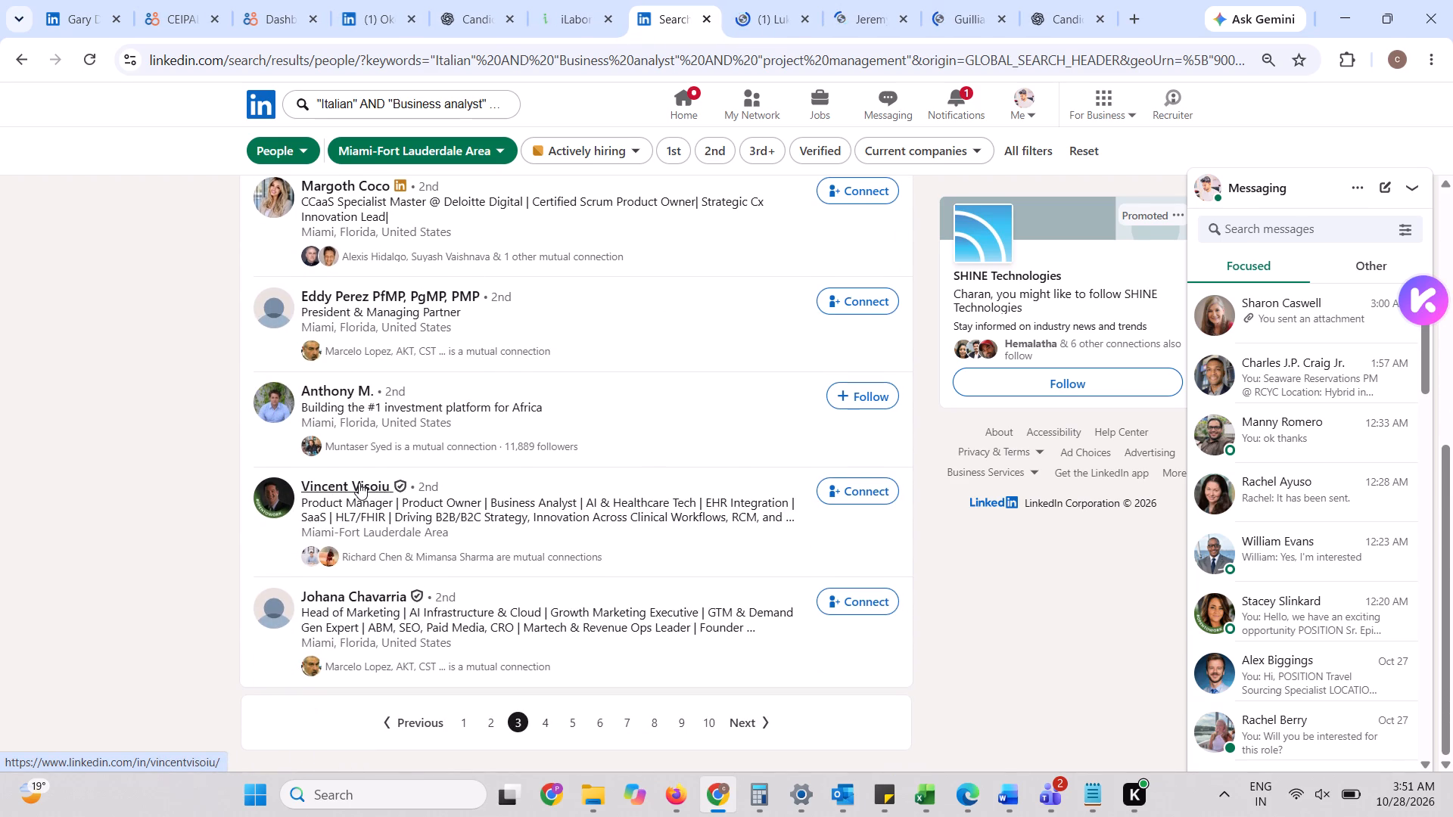
ctrl+click(359, 483)
click(541, 722)
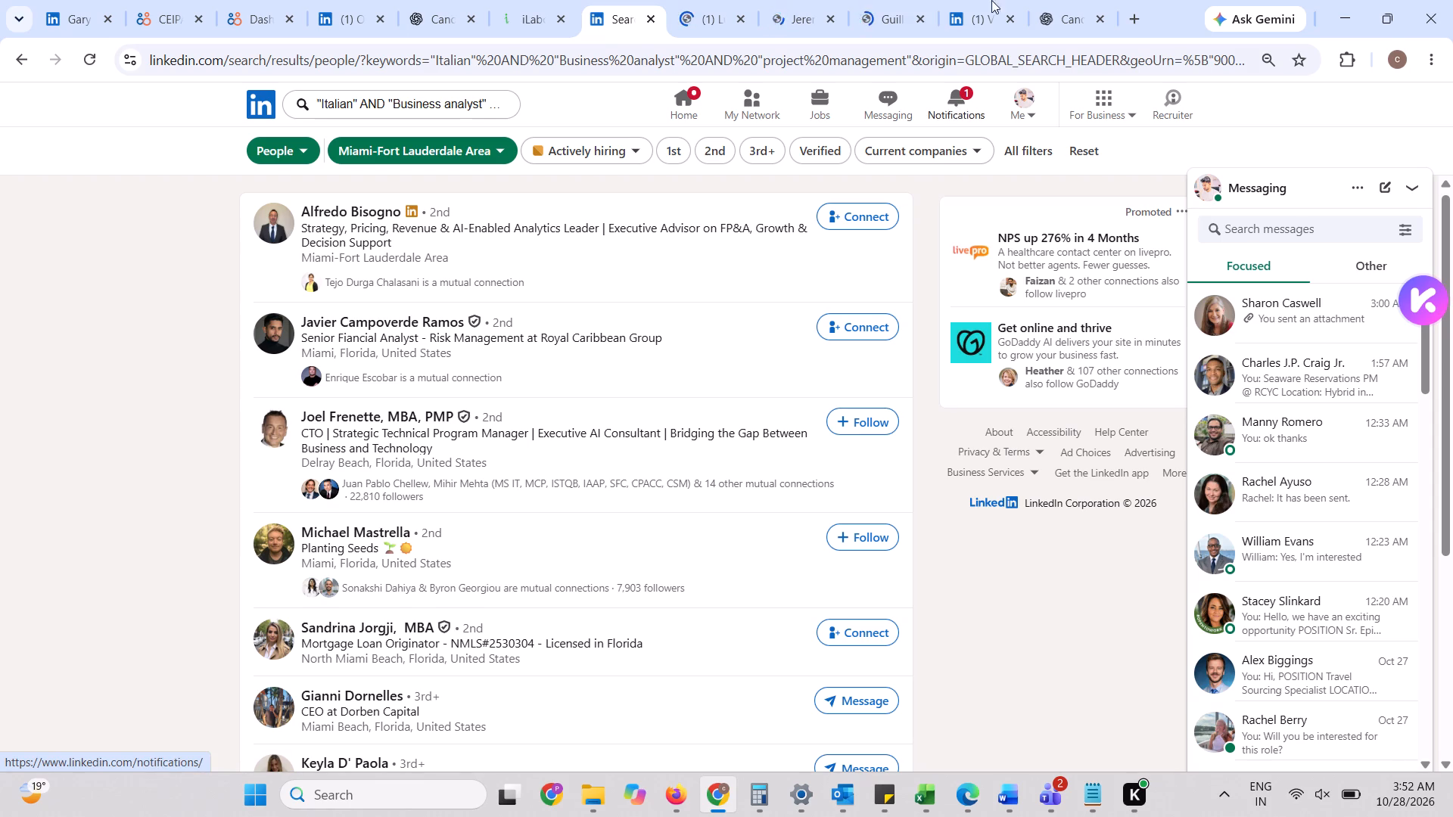
Examine the Business & Financial Analyst candidate's profile down to the experience section, and close it.
click(633, 0)
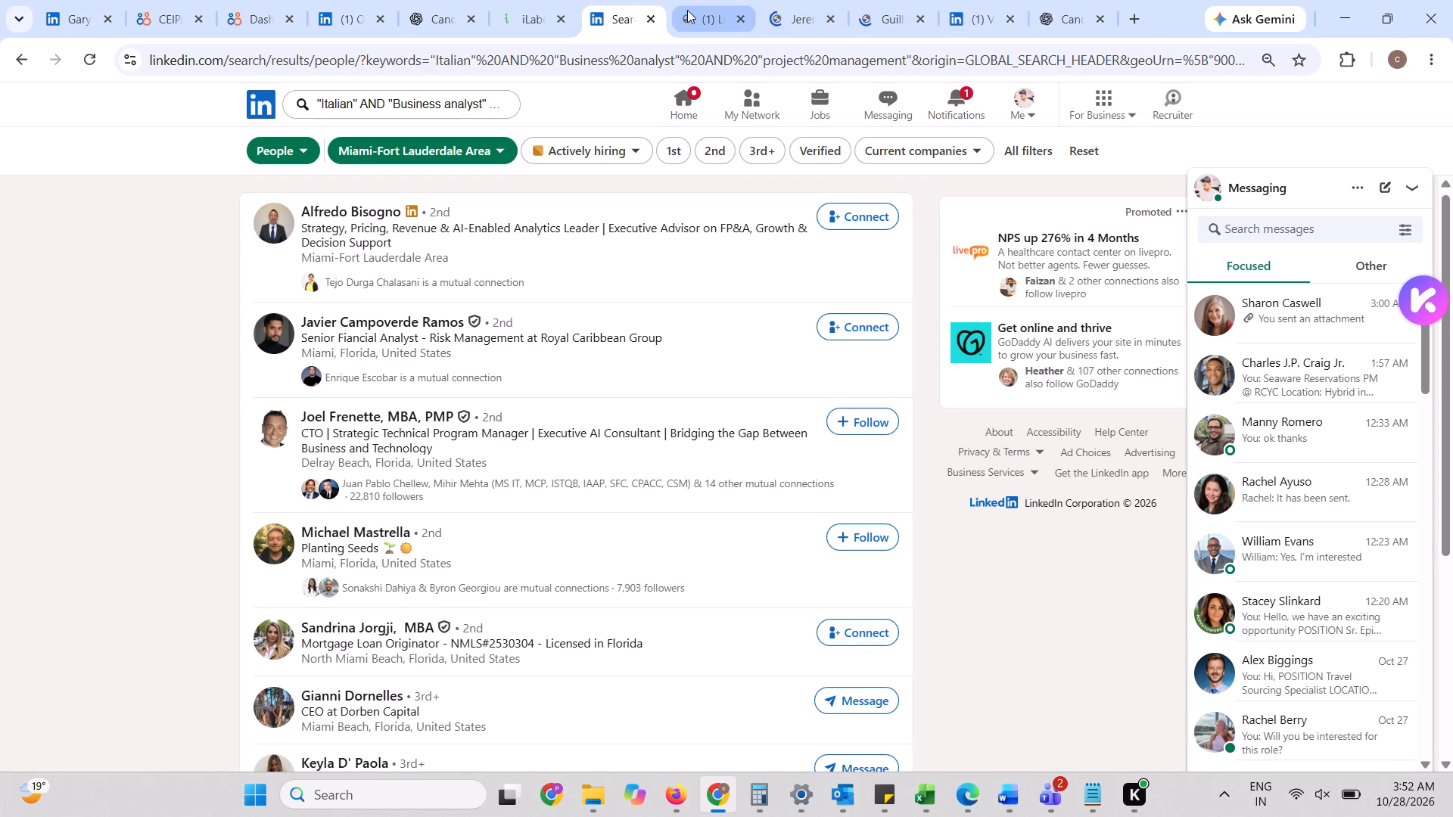
click(687, 10)
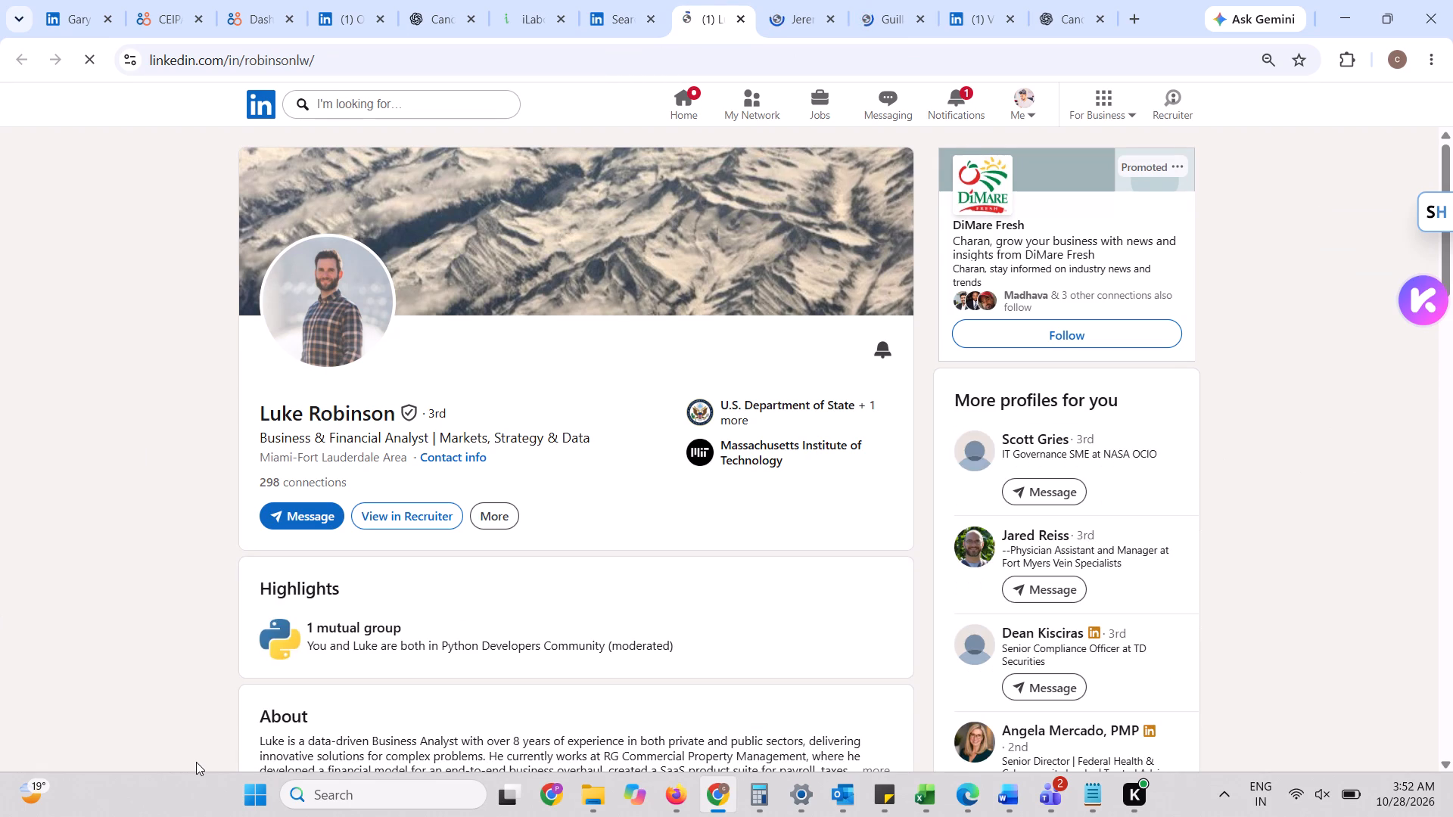
scroll(196, 762, down, 1)
scroll(199, 618, down, 2)
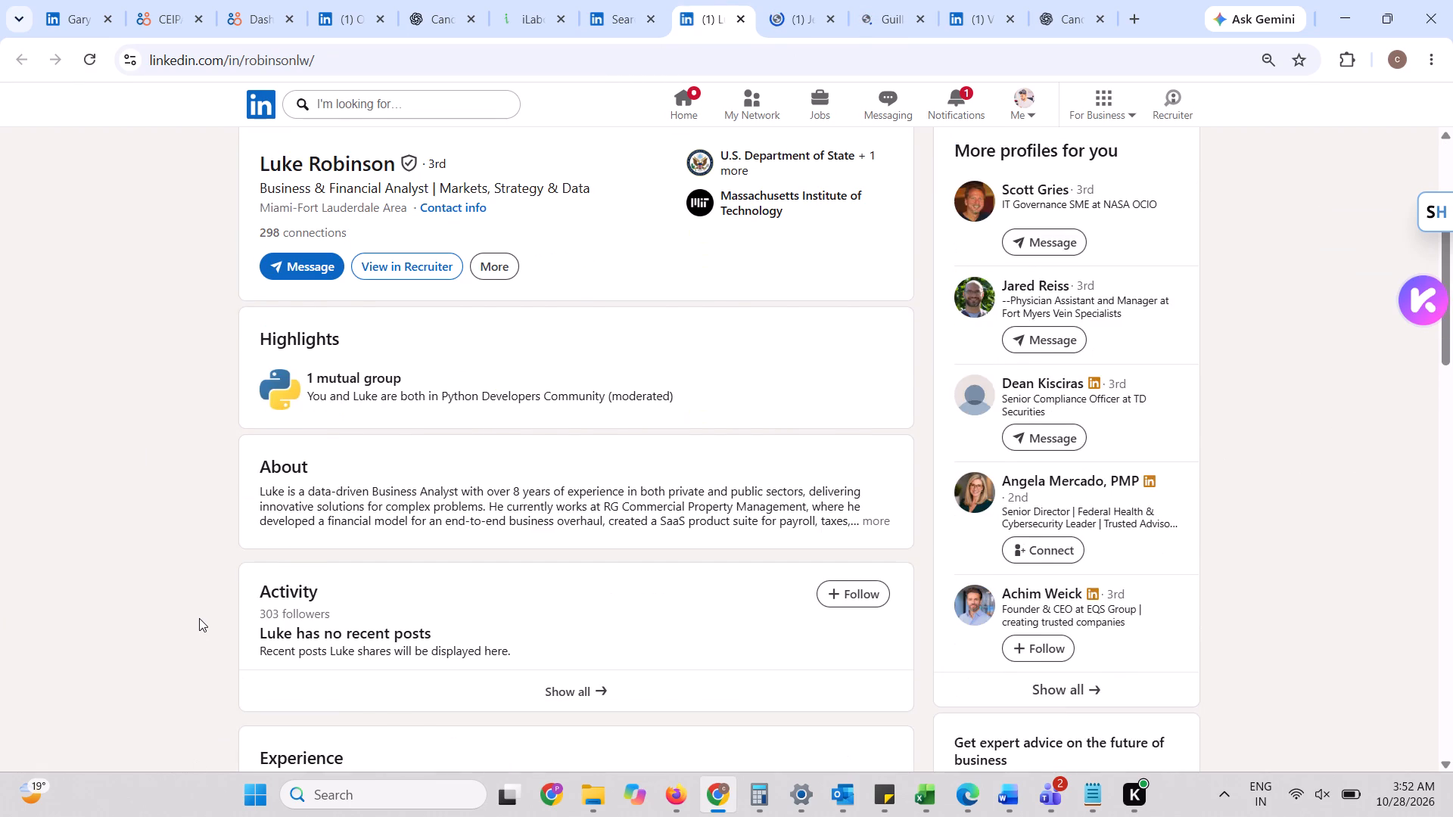
scroll(199, 618, down, 2)
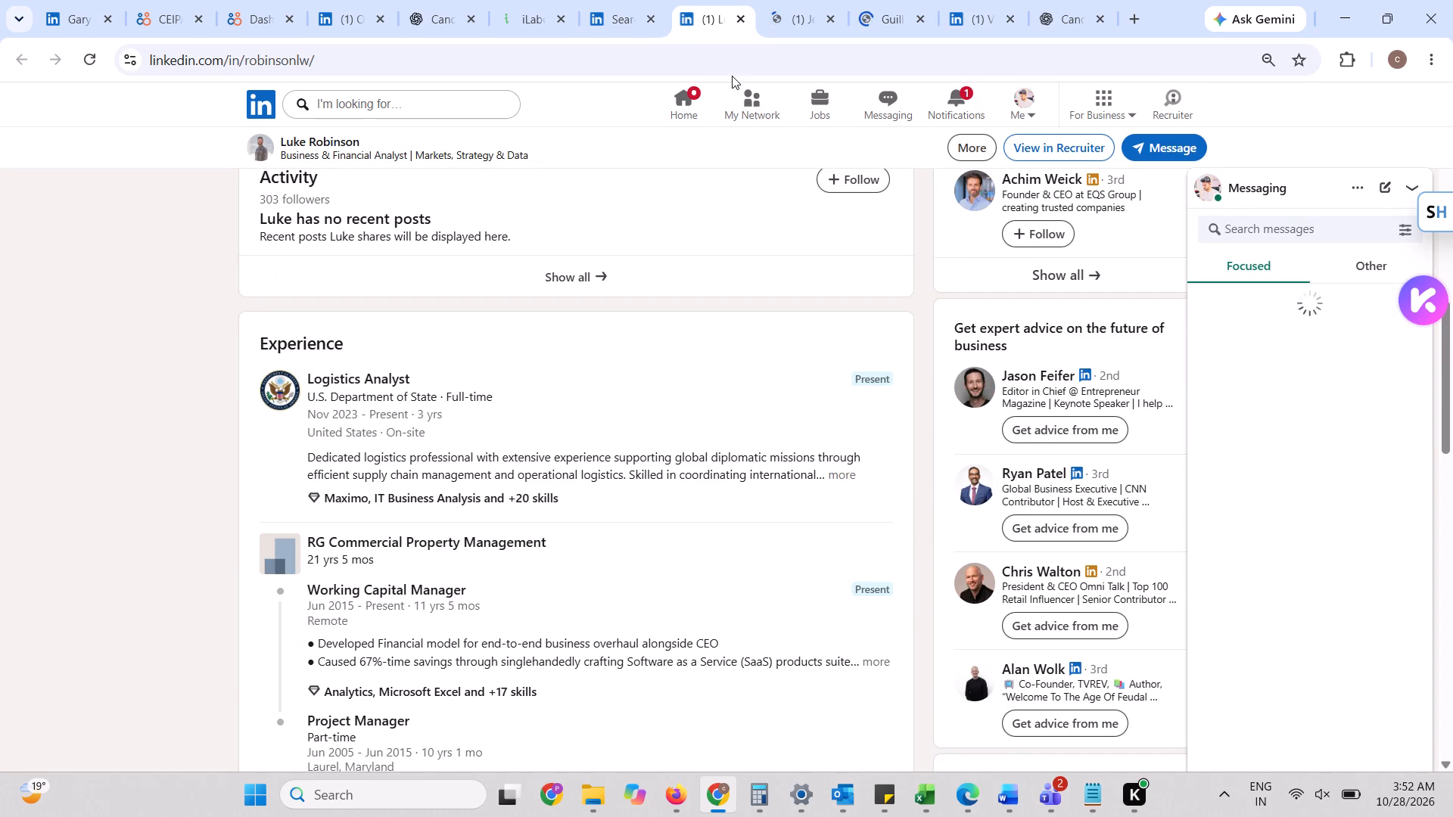
click(739, 22)
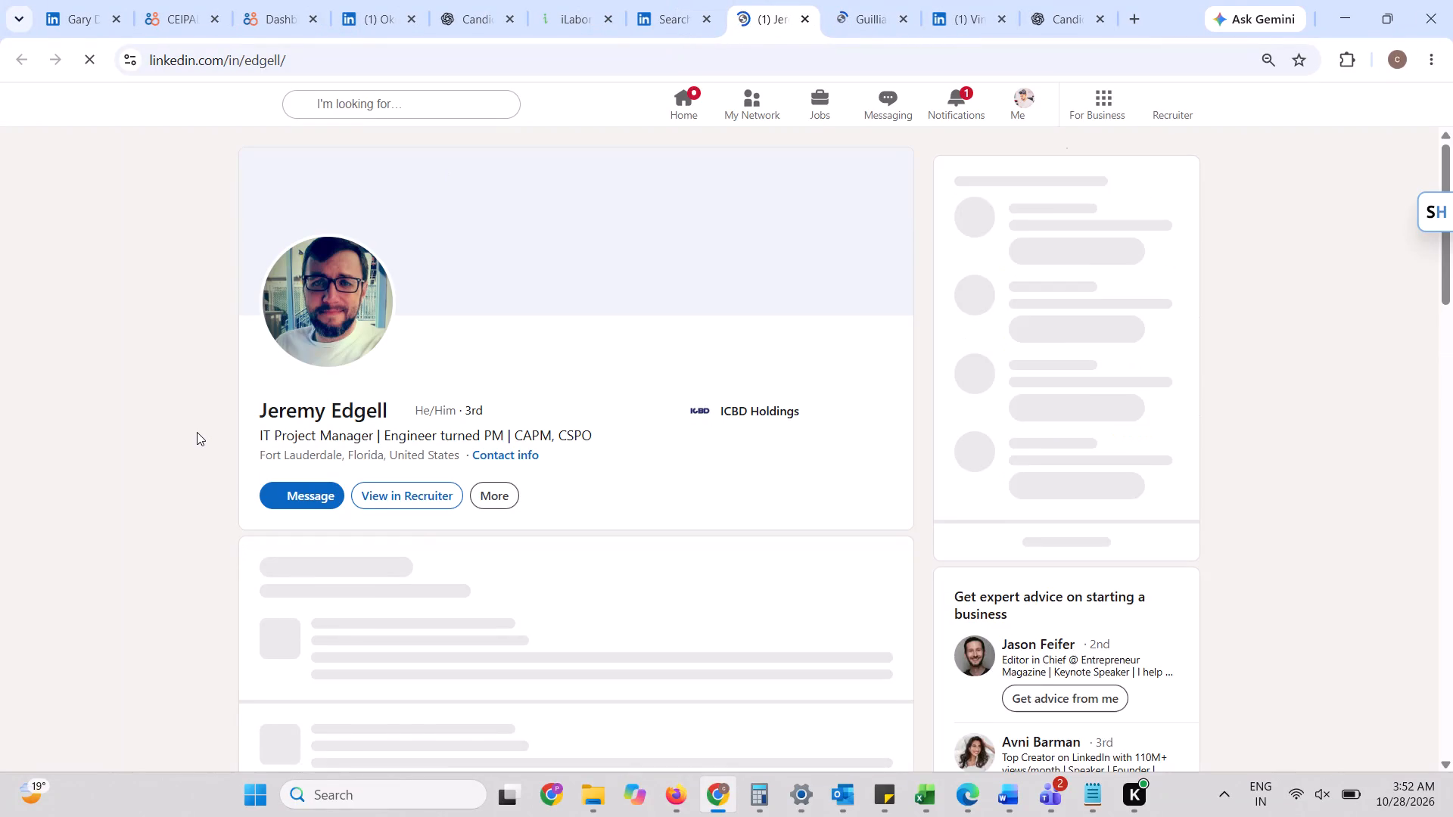
Examine the about section and work experience of the IT Project Manager candidate at ICBD Holdings, and close the profile.
scroll(197, 432, down, 4)
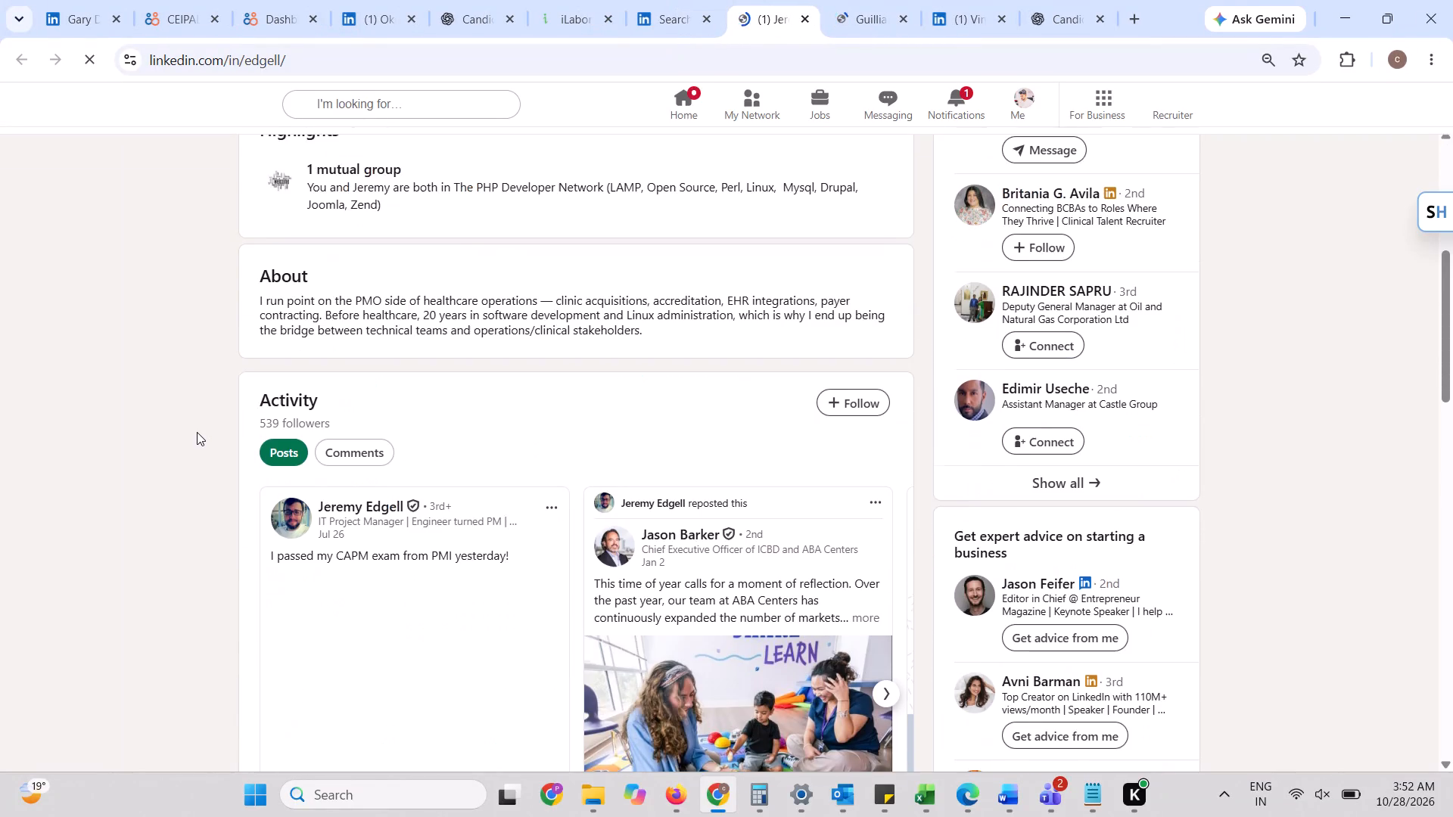
scroll(197, 432, down, 5)
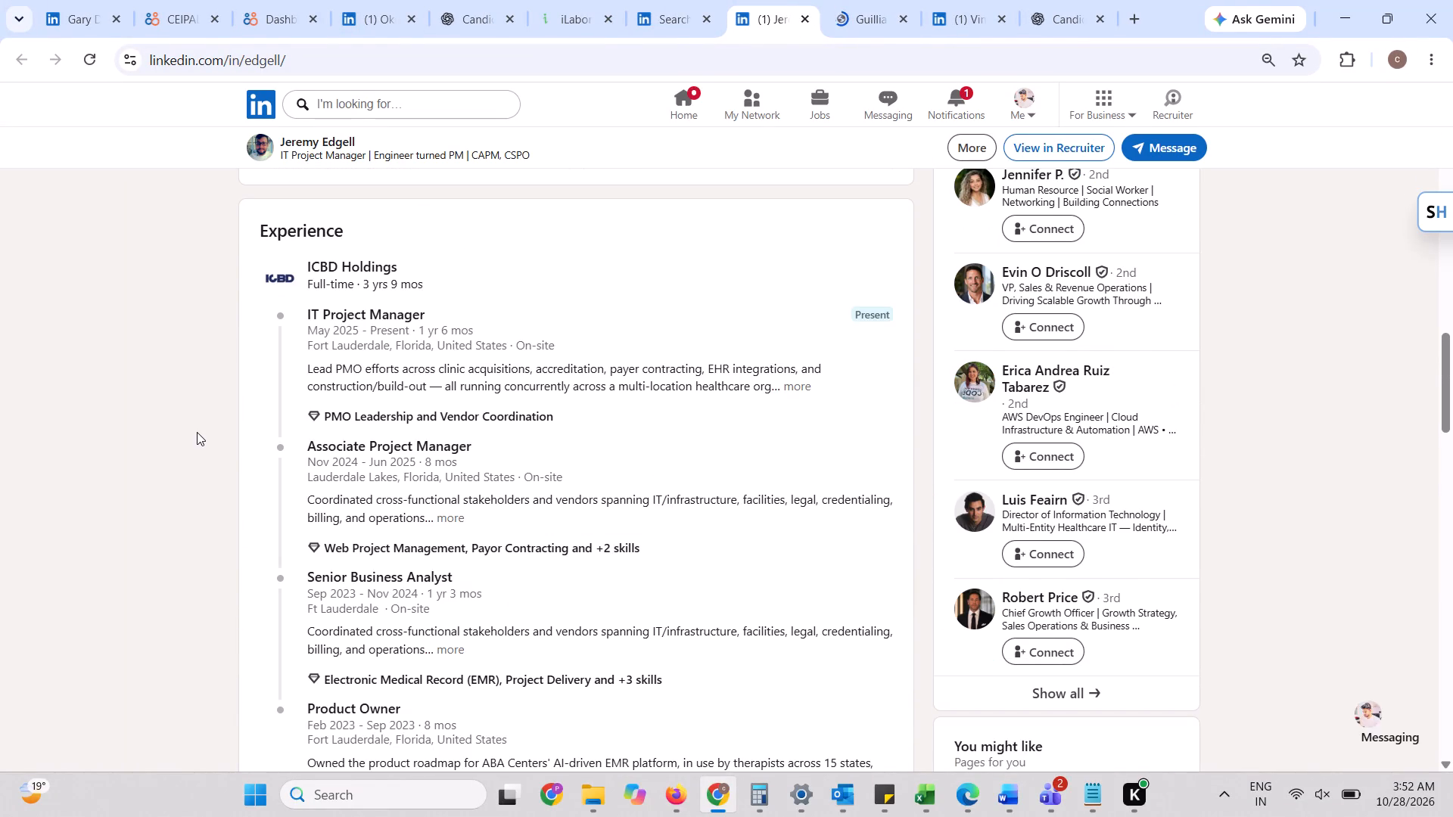
scroll(197, 432, down, 4)
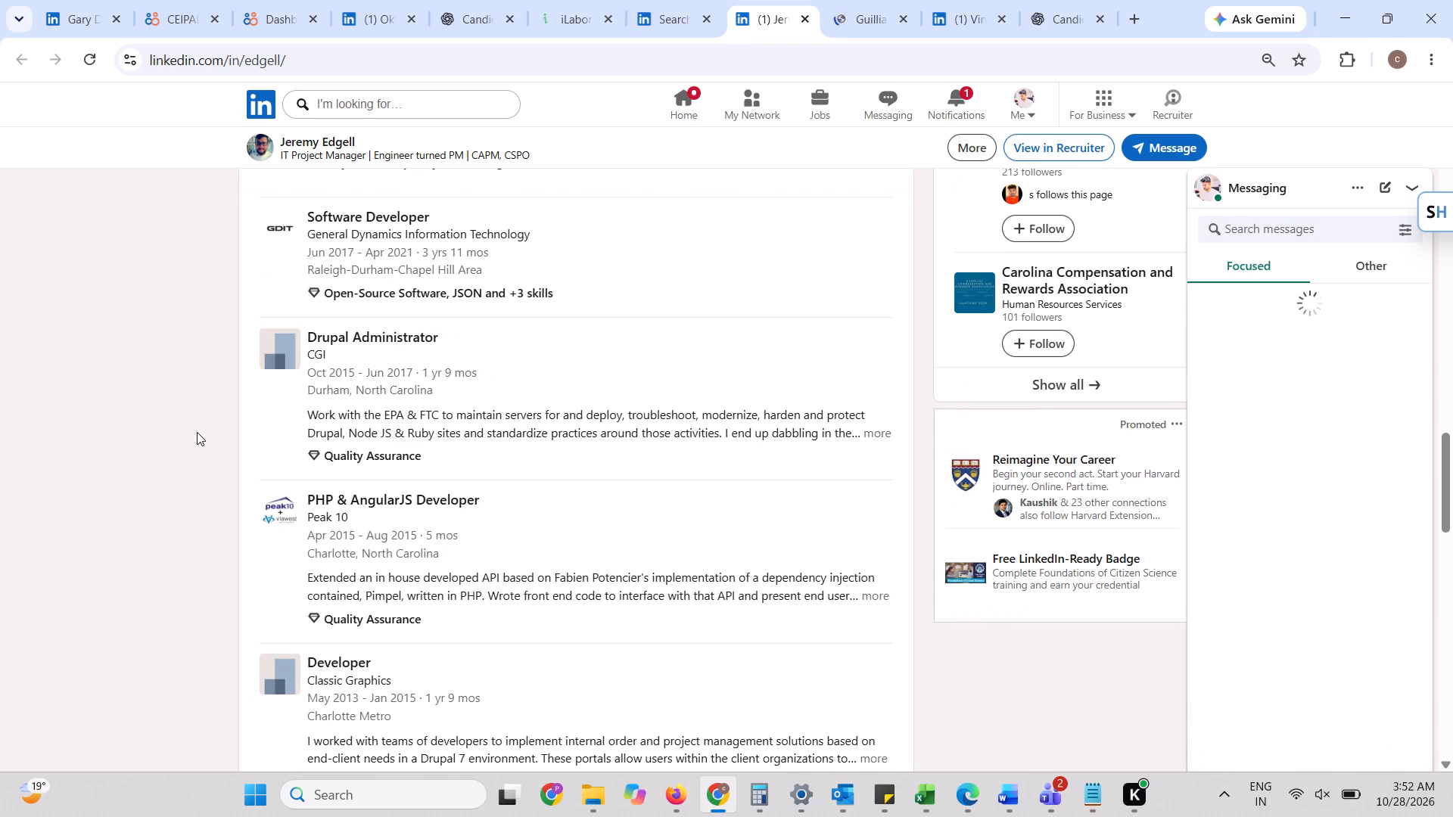
click(802, 23)
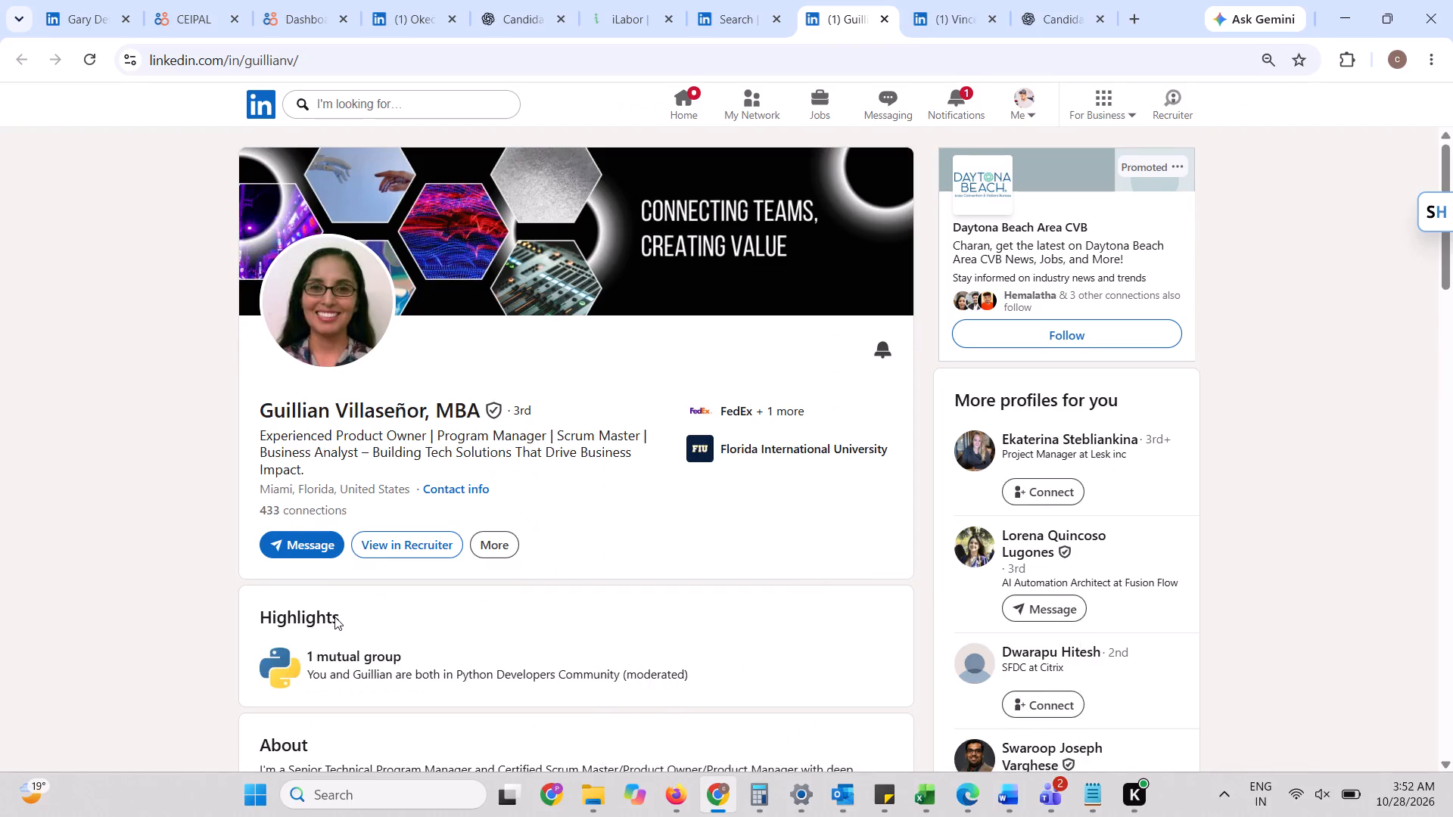
Examine the work experience of the Product Owner and Scrum Master candidate from FedEx, and close the profile.
scroll(358, 623, down, 5)
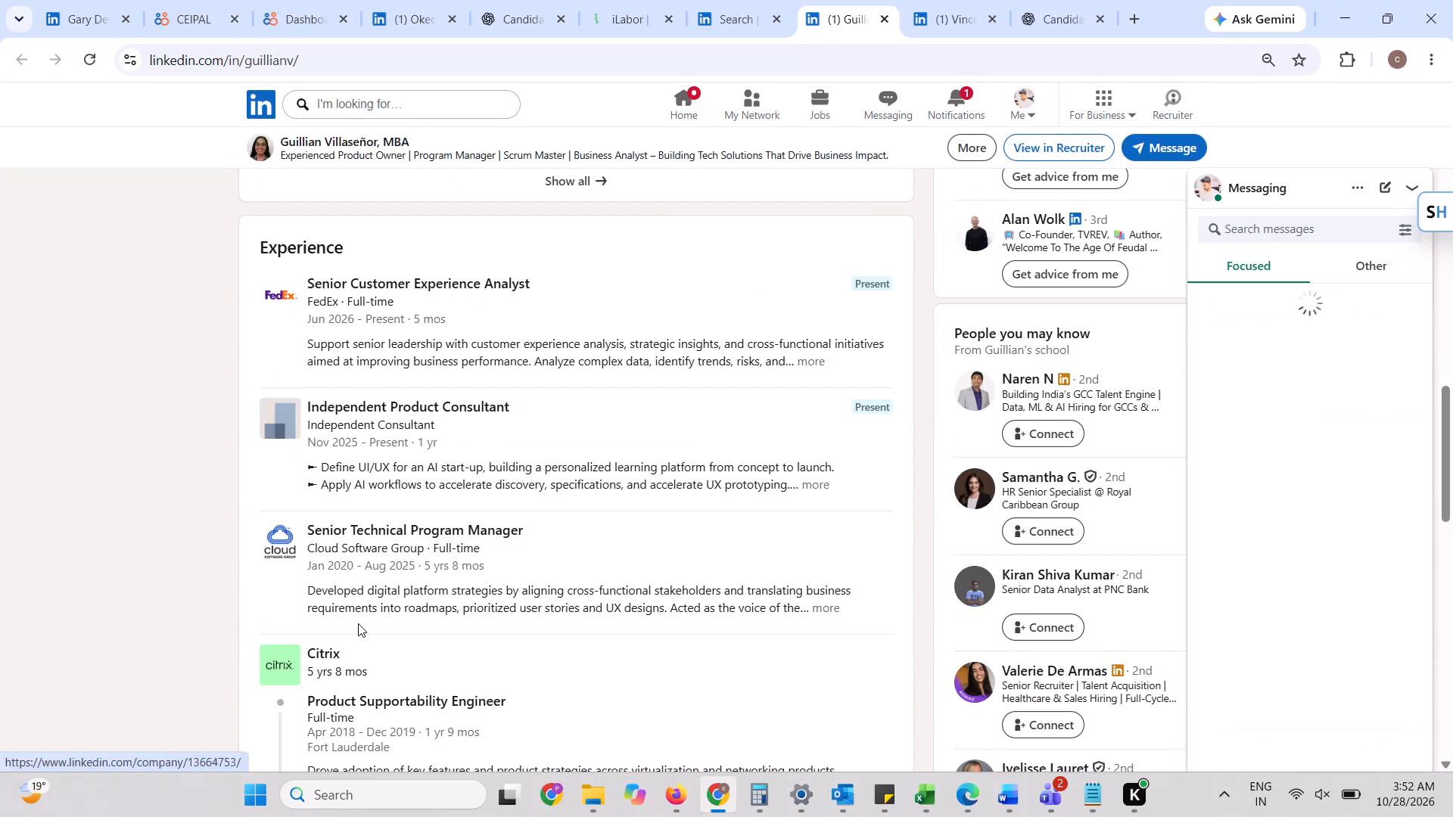
scroll(358, 623, down, 3)
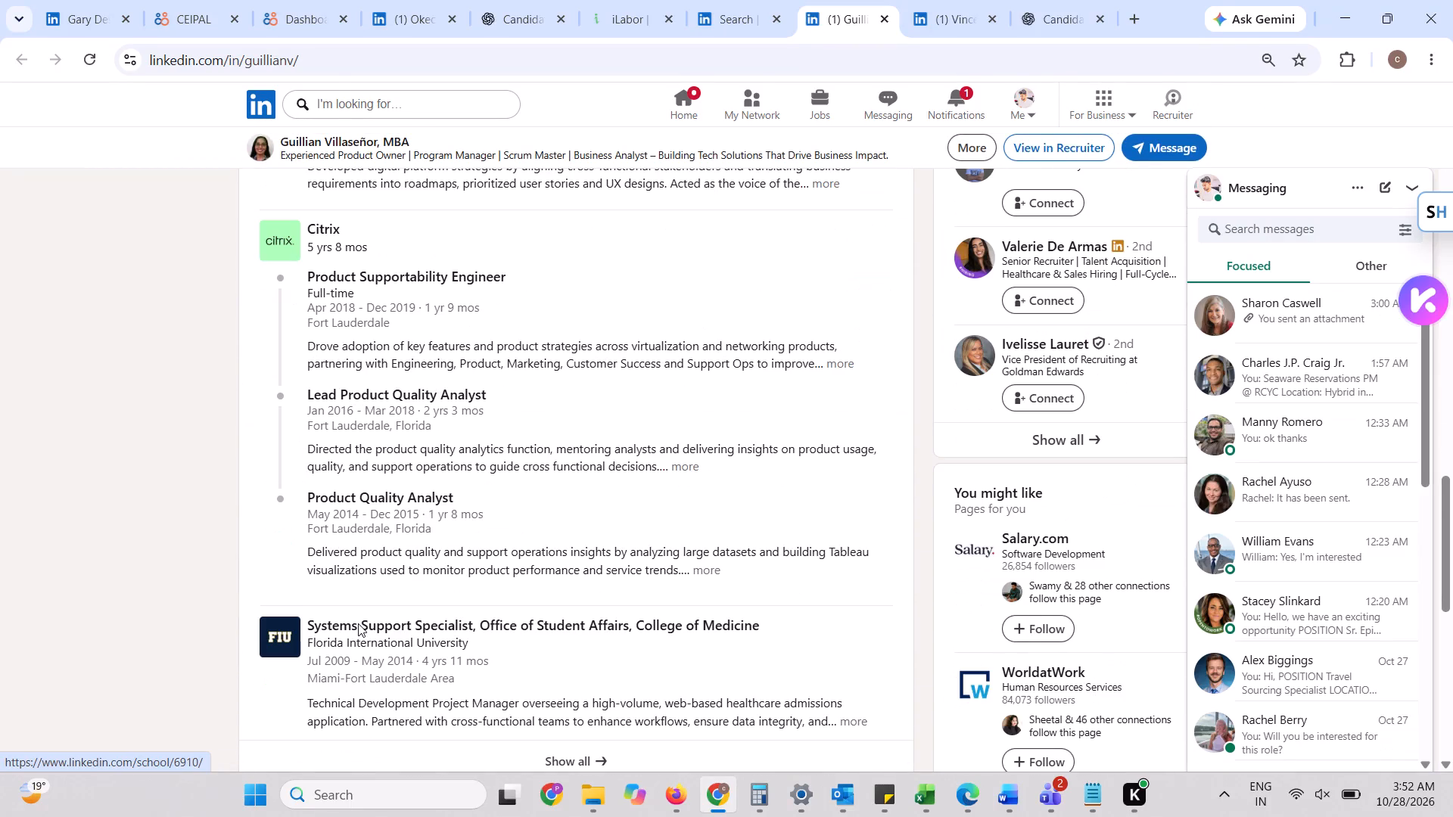
click(885, 21)
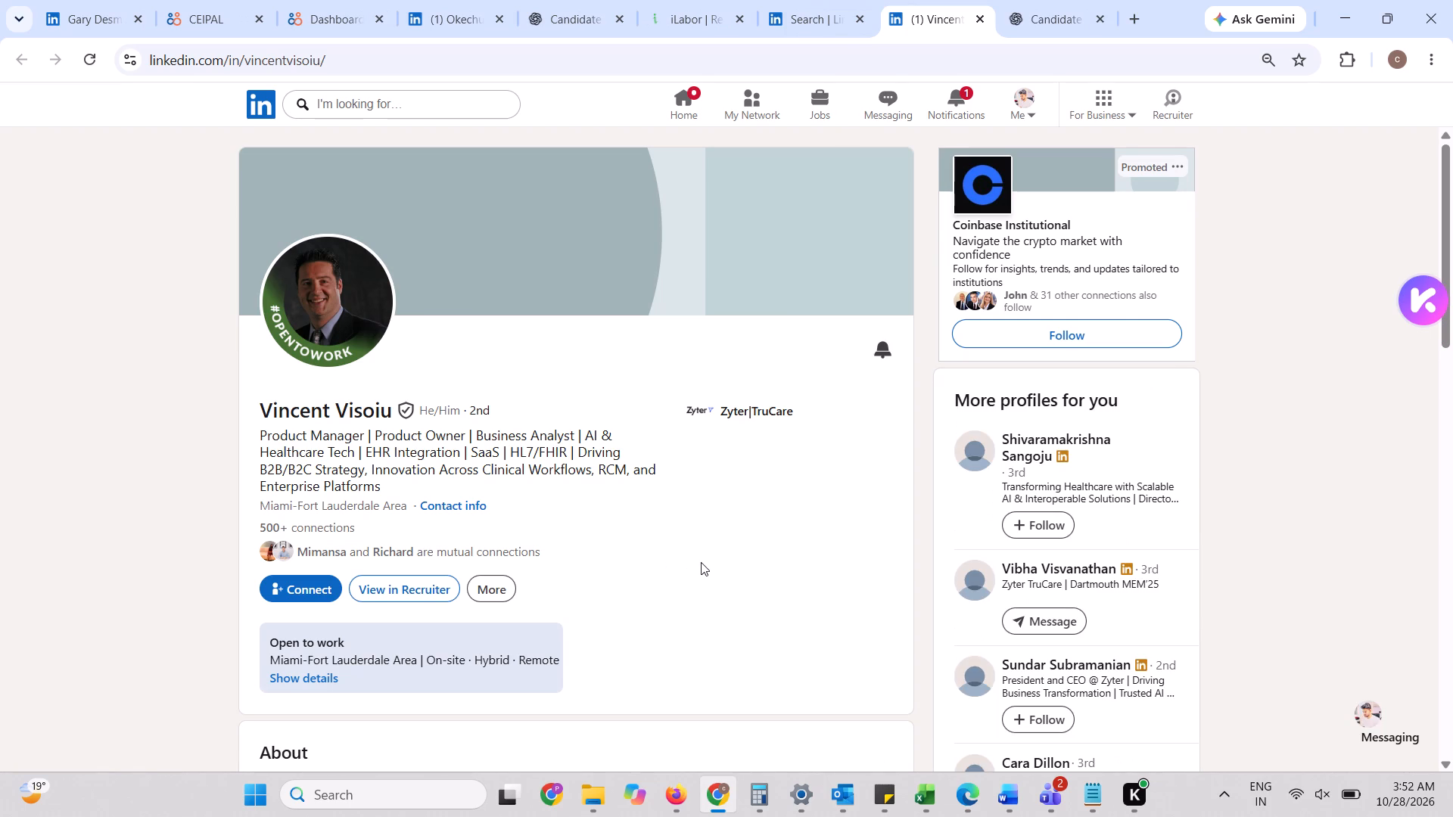
Examine the about section and work experience of the open-to-work healthcare Product Manager candidate.
scroll(701, 562, down, 4)
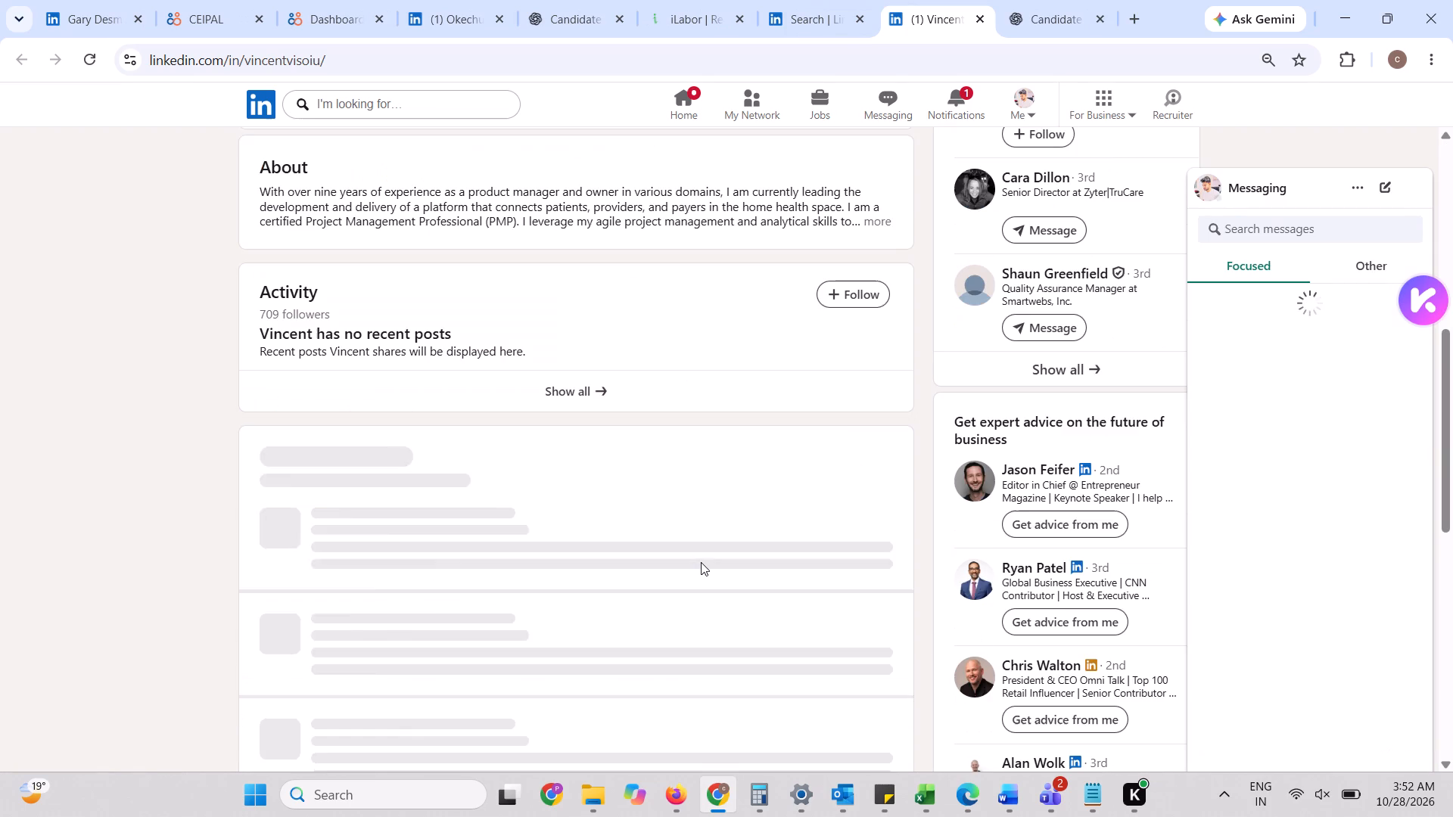
scroll(701, 562, down, 4)
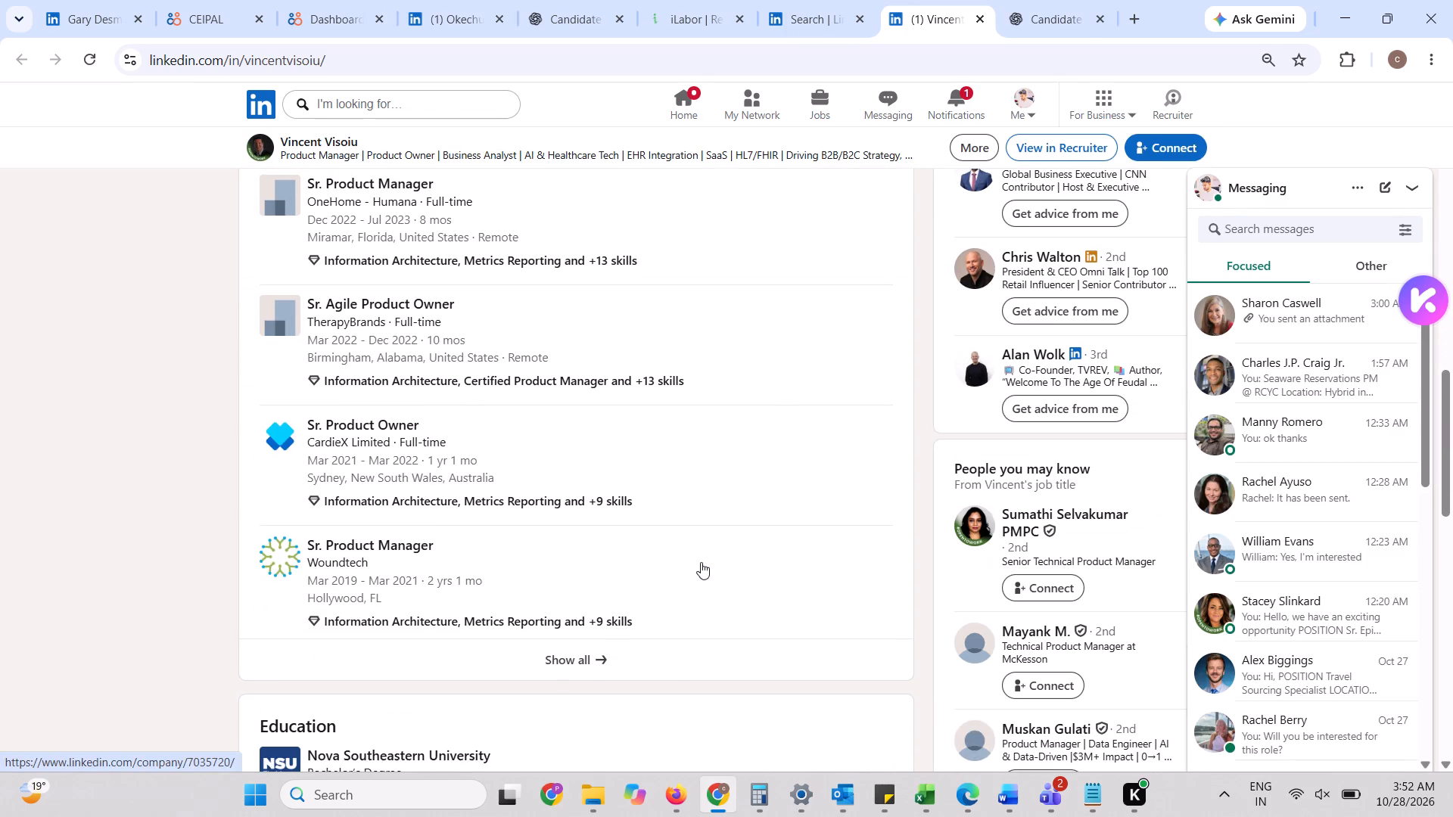
Back in the search results, open the Royal Caribbean Group risk management analyst's profile separately and go to results page 5.
click(806, 0)
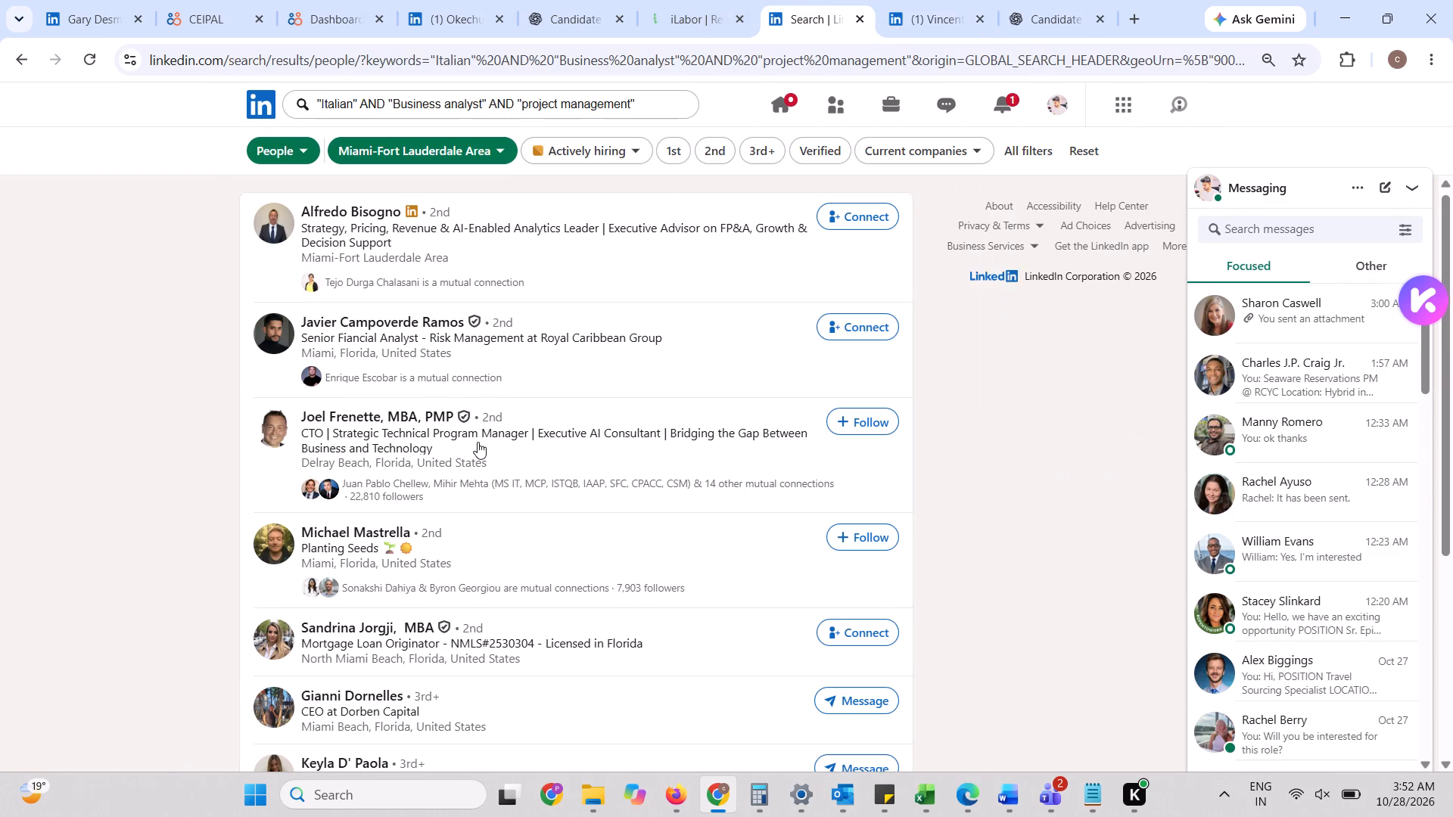
ctrl+click(374, 322)
ctrl+scroll(471, 542, down, 2)
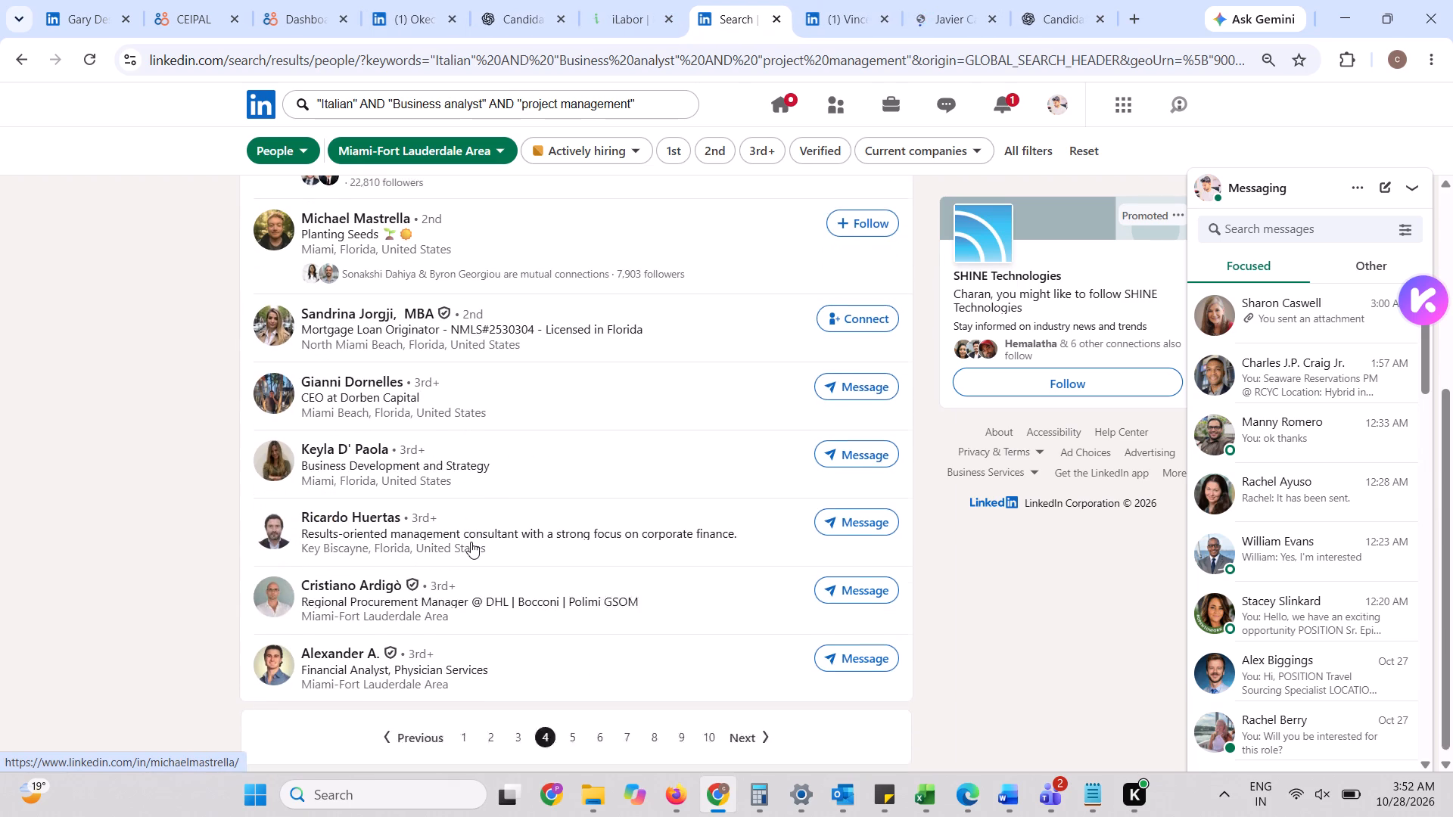
ctrl+scroll(471, 542, down, 3)
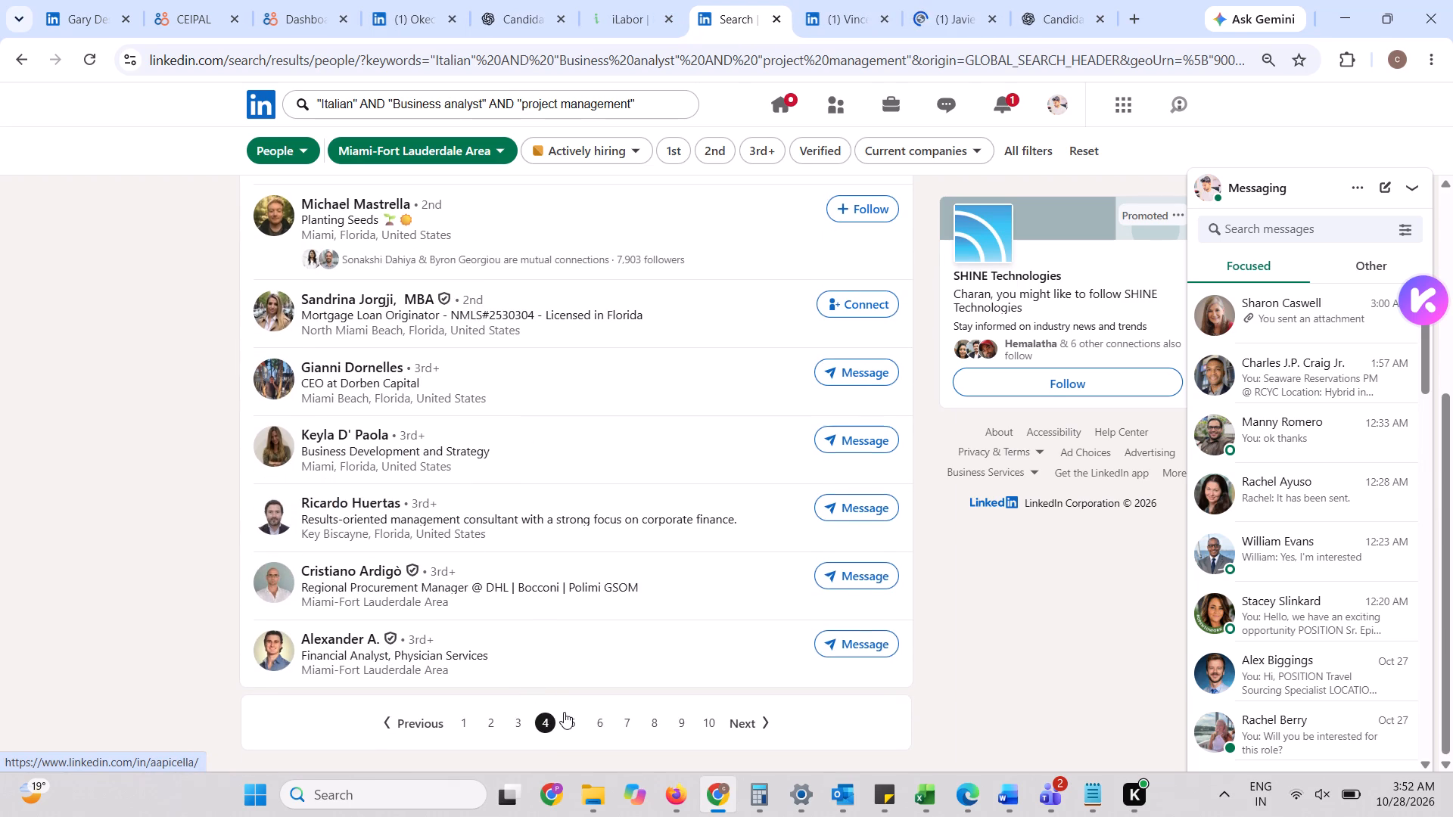
ctrl+click(572, 723)
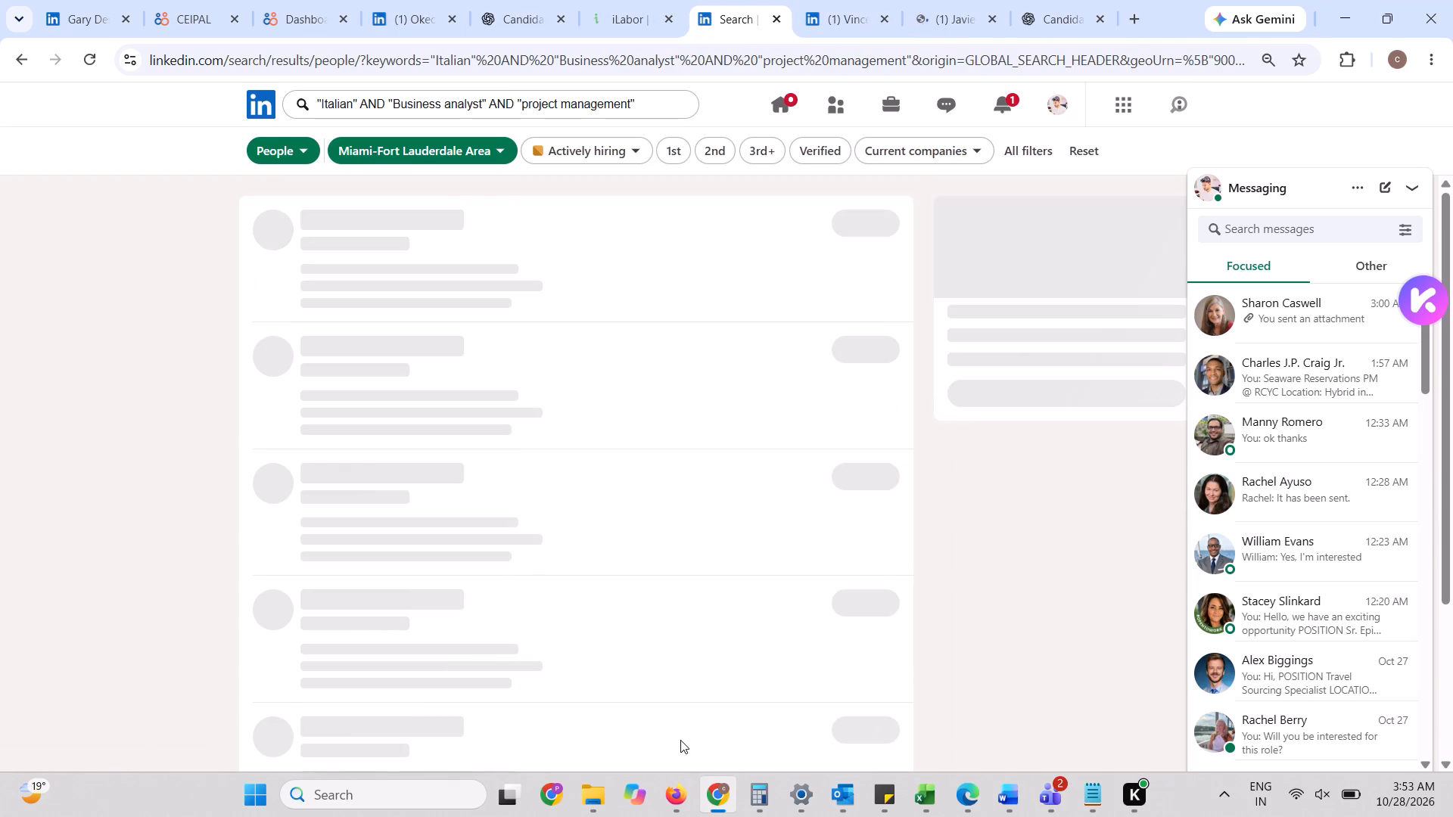
Switch to Notepad and add the line "dec jan feb sadhi meri 20 nov" below the "Italian" AND "Business analyst" search string.
click(1092, 811)
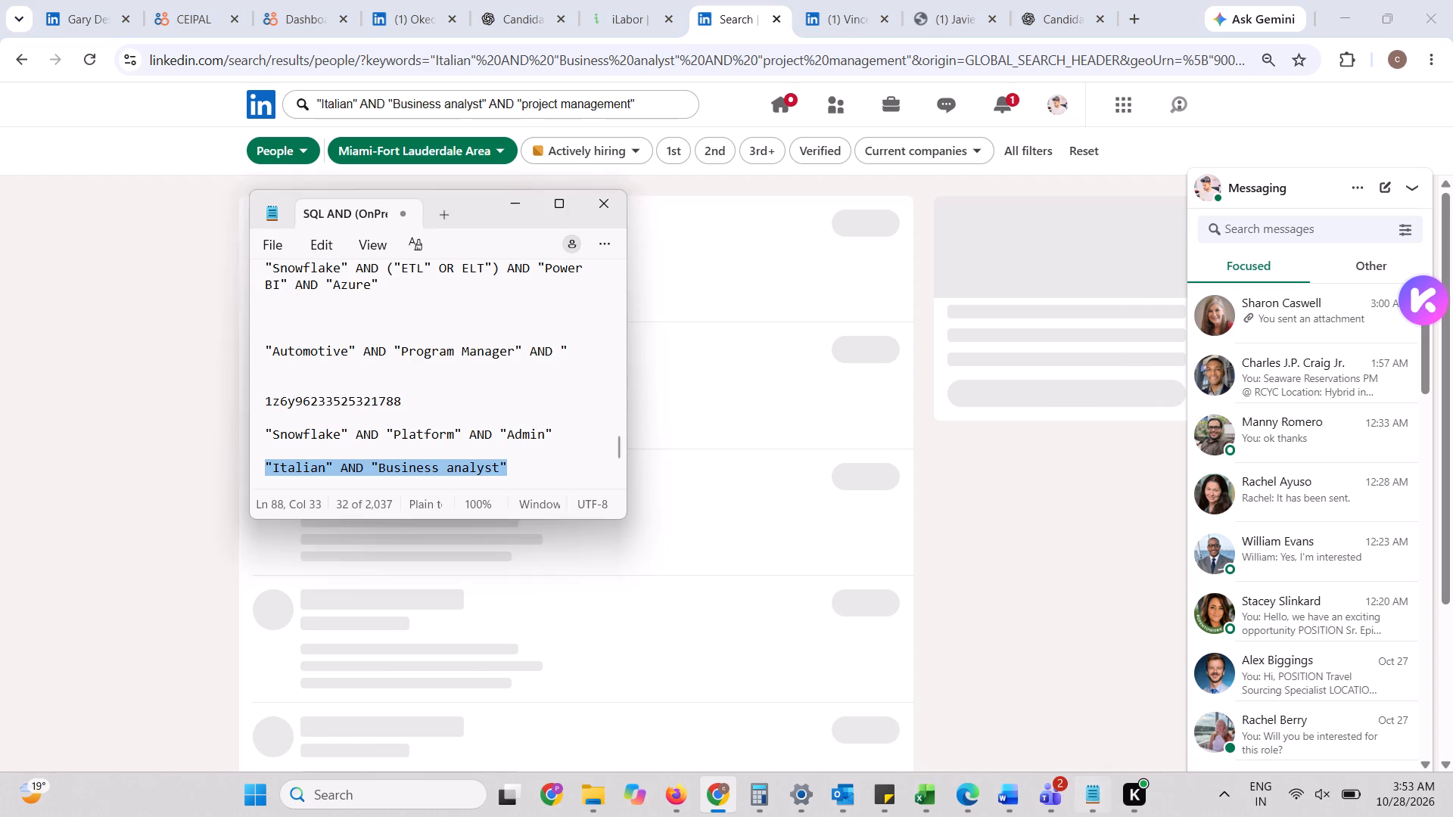
key(Right)
key(Return)
key(Return)
text(dec jan feb sadhi meri)
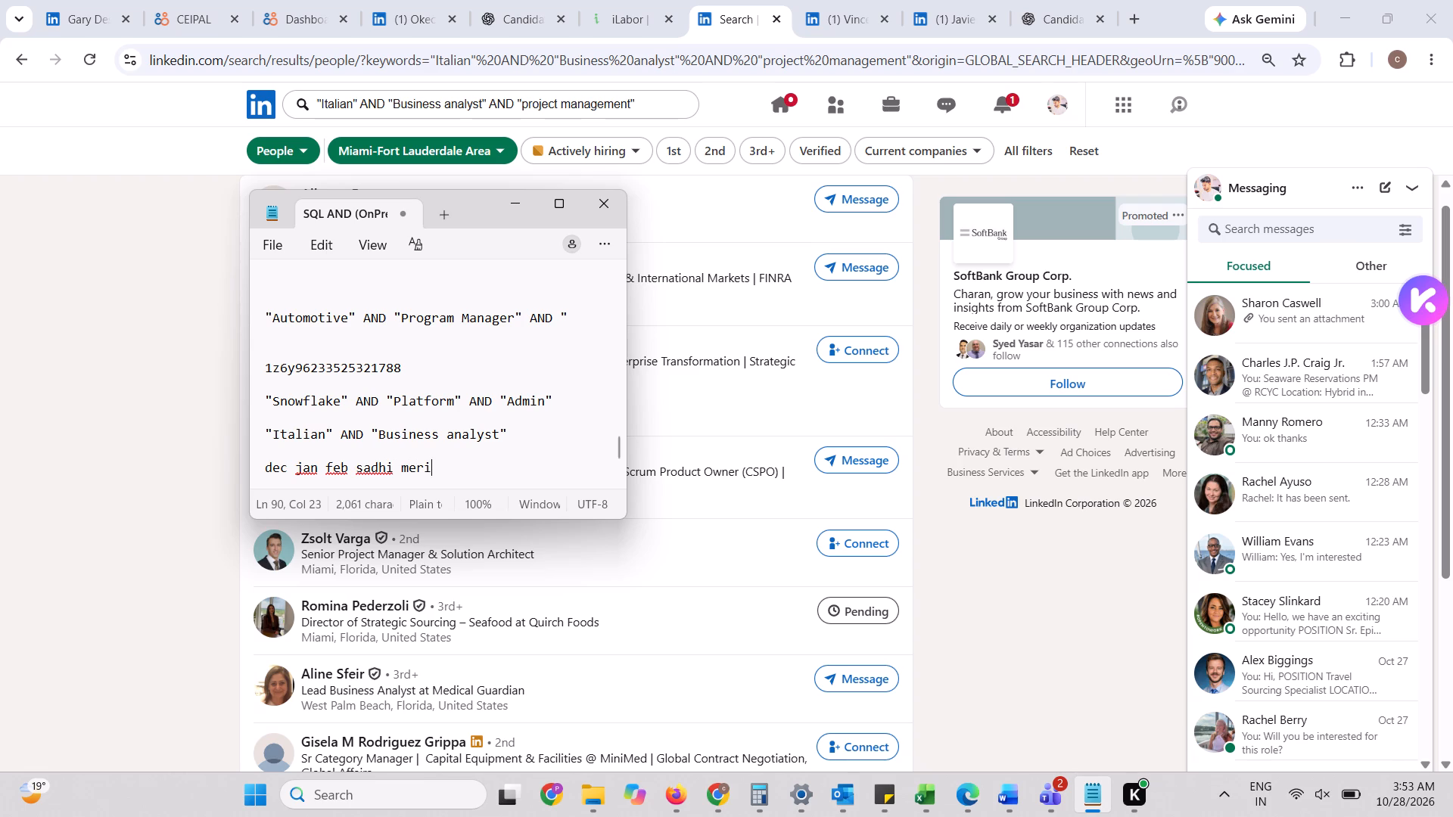
key(space)
text(20 nov)
key(space)
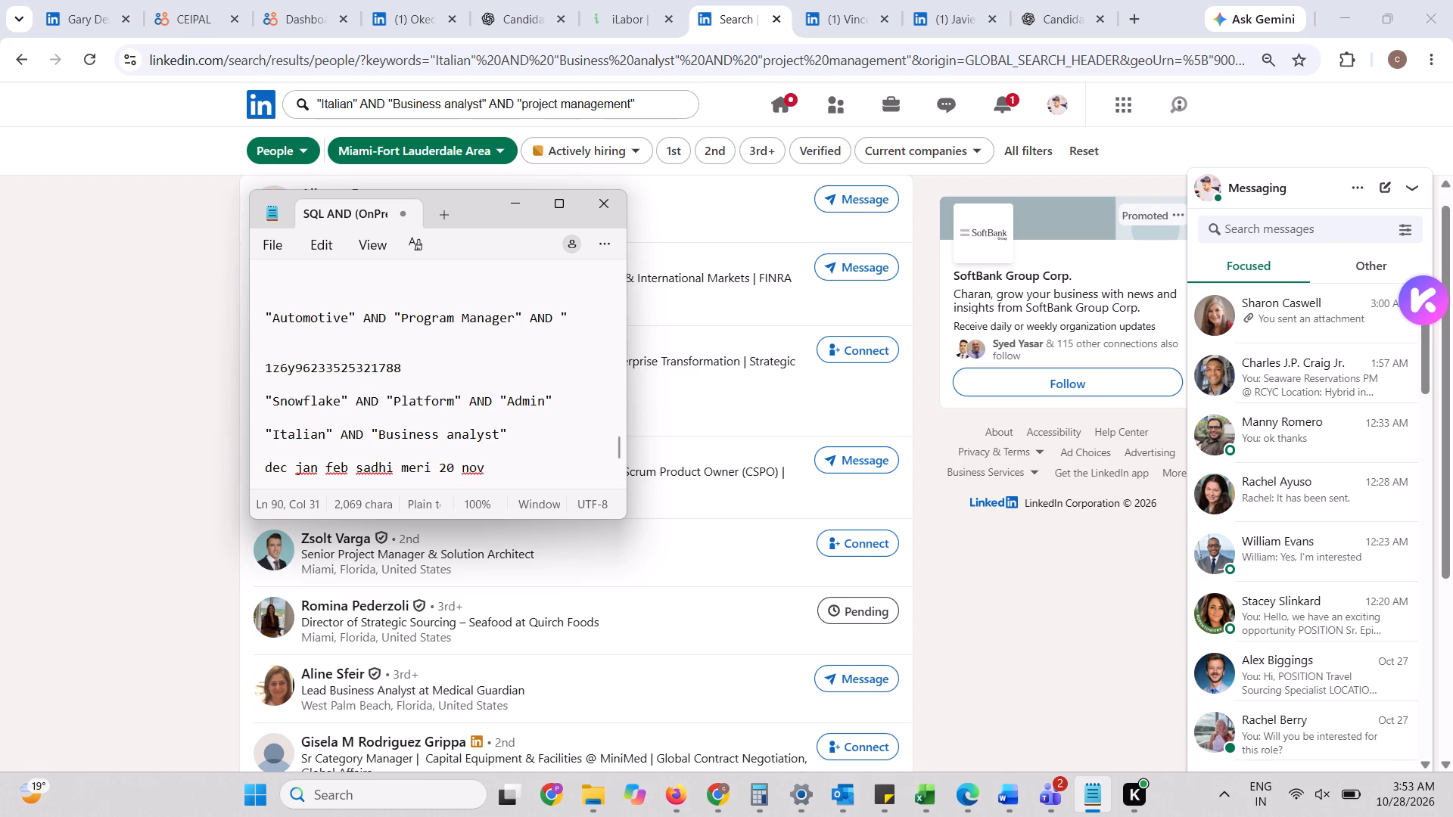
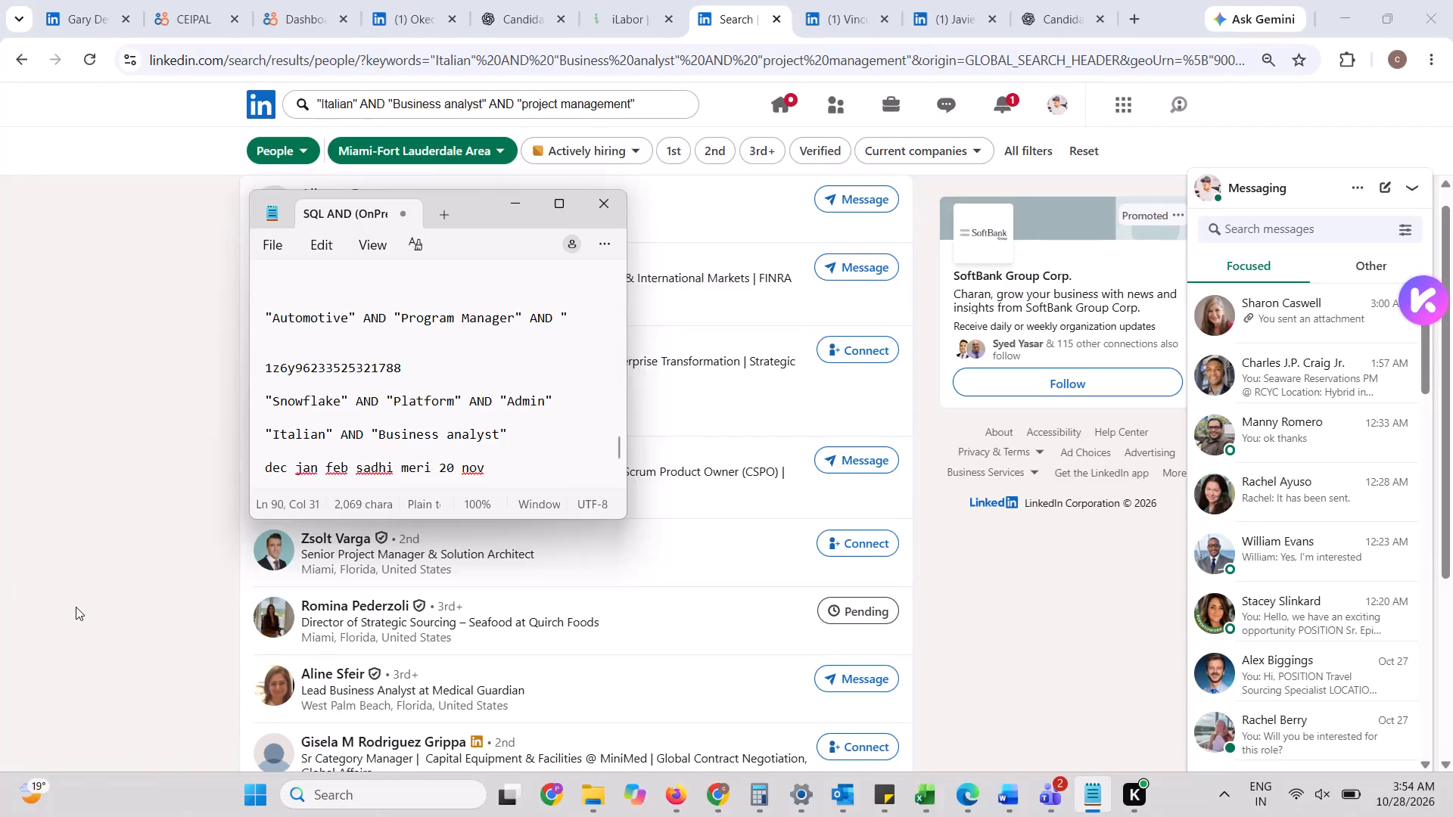
Switch back to the LinkedIn people search and look through the remaining candidates down to the end of the results page.
click(76, 607)
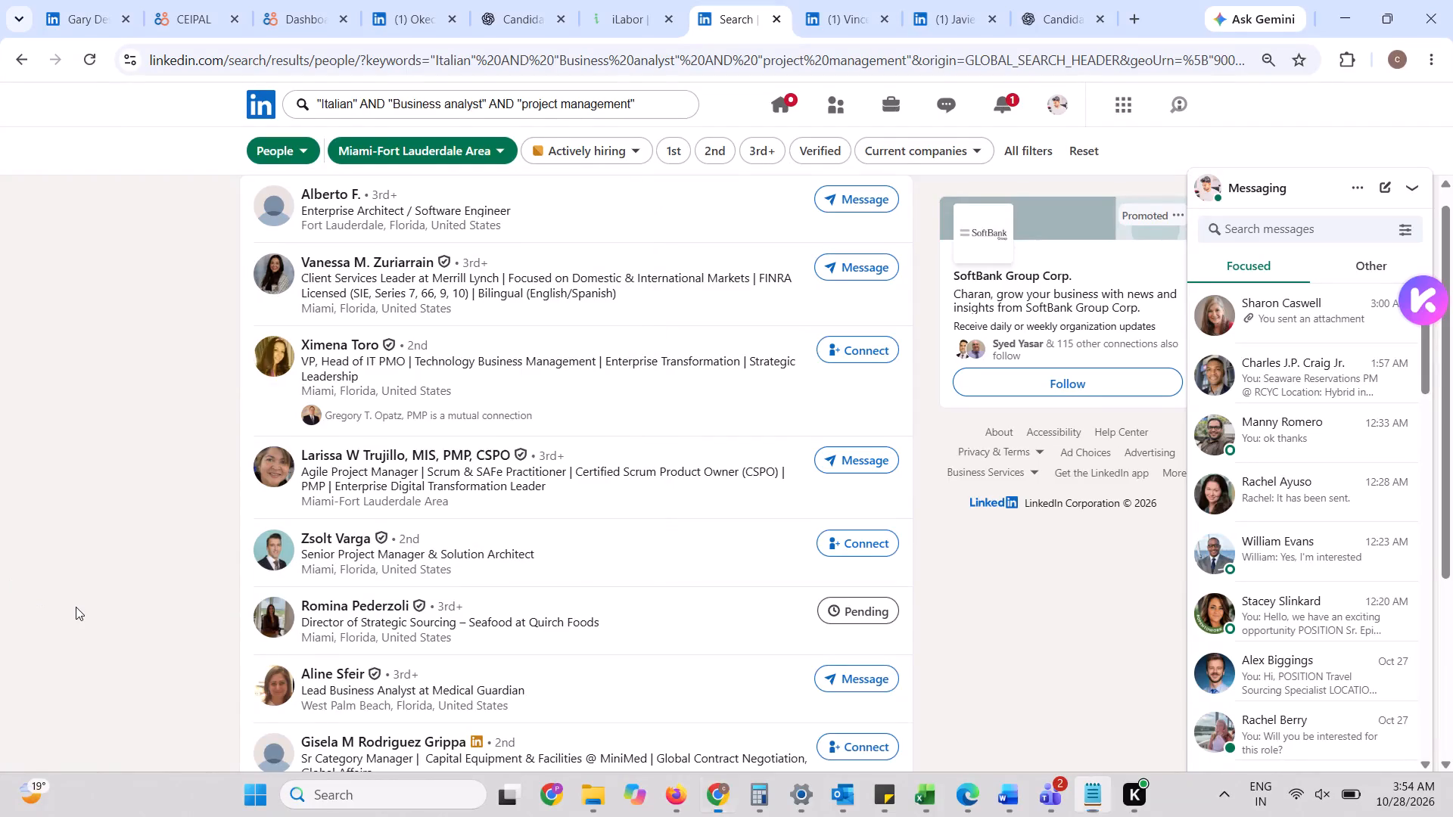
scroll(76, 607, down, 1)
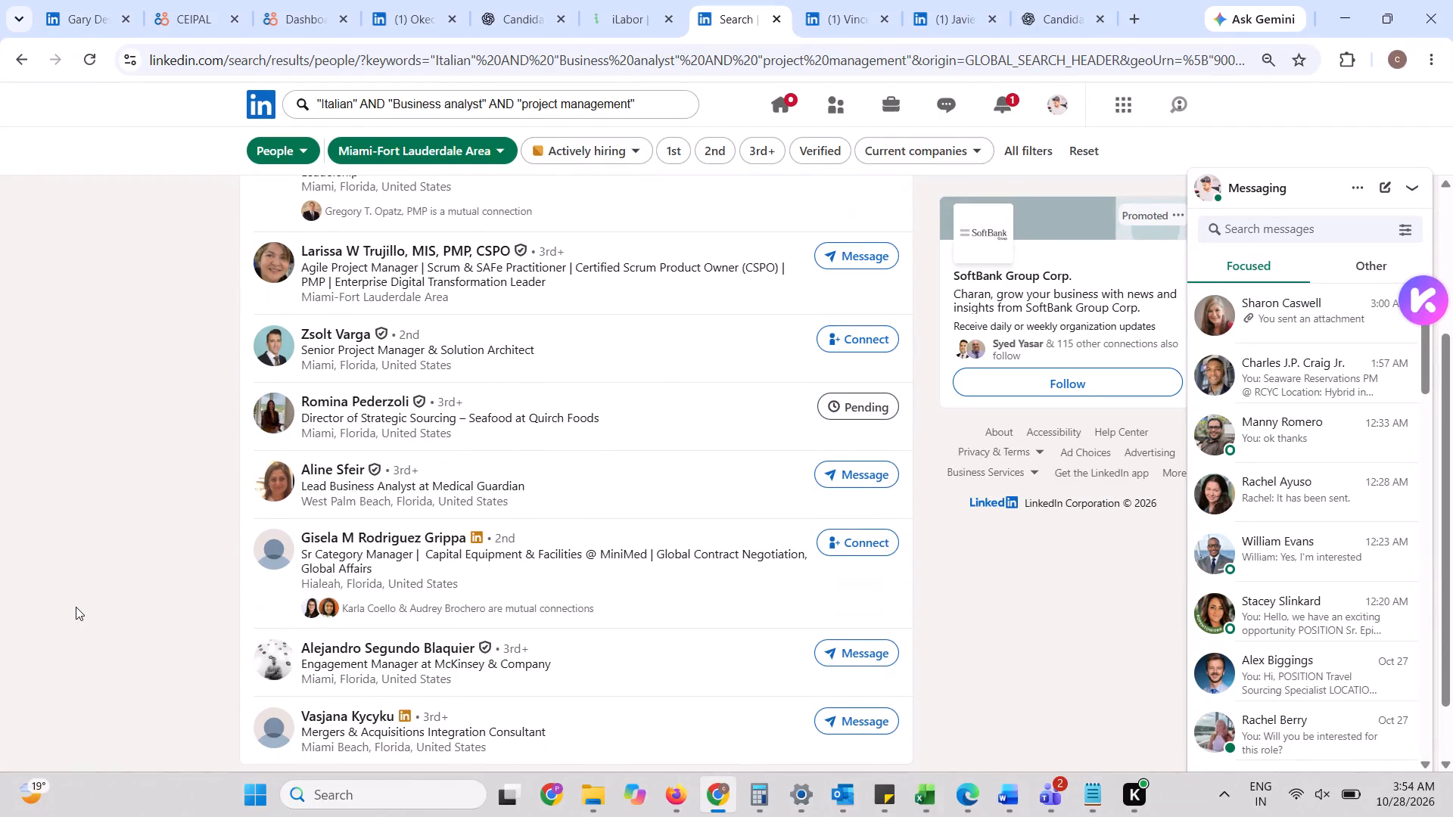
scroll(76, 607, down, 6)
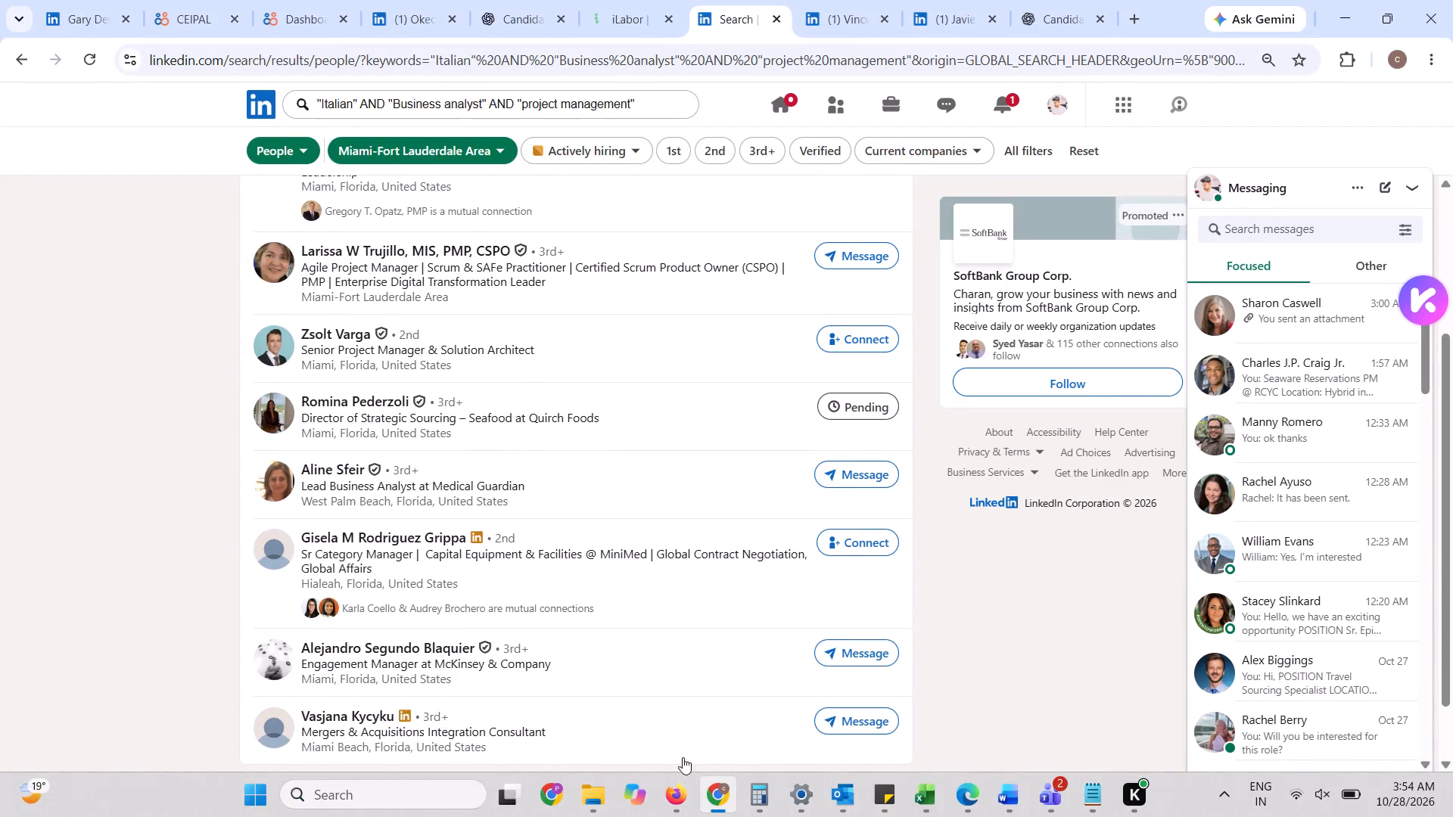
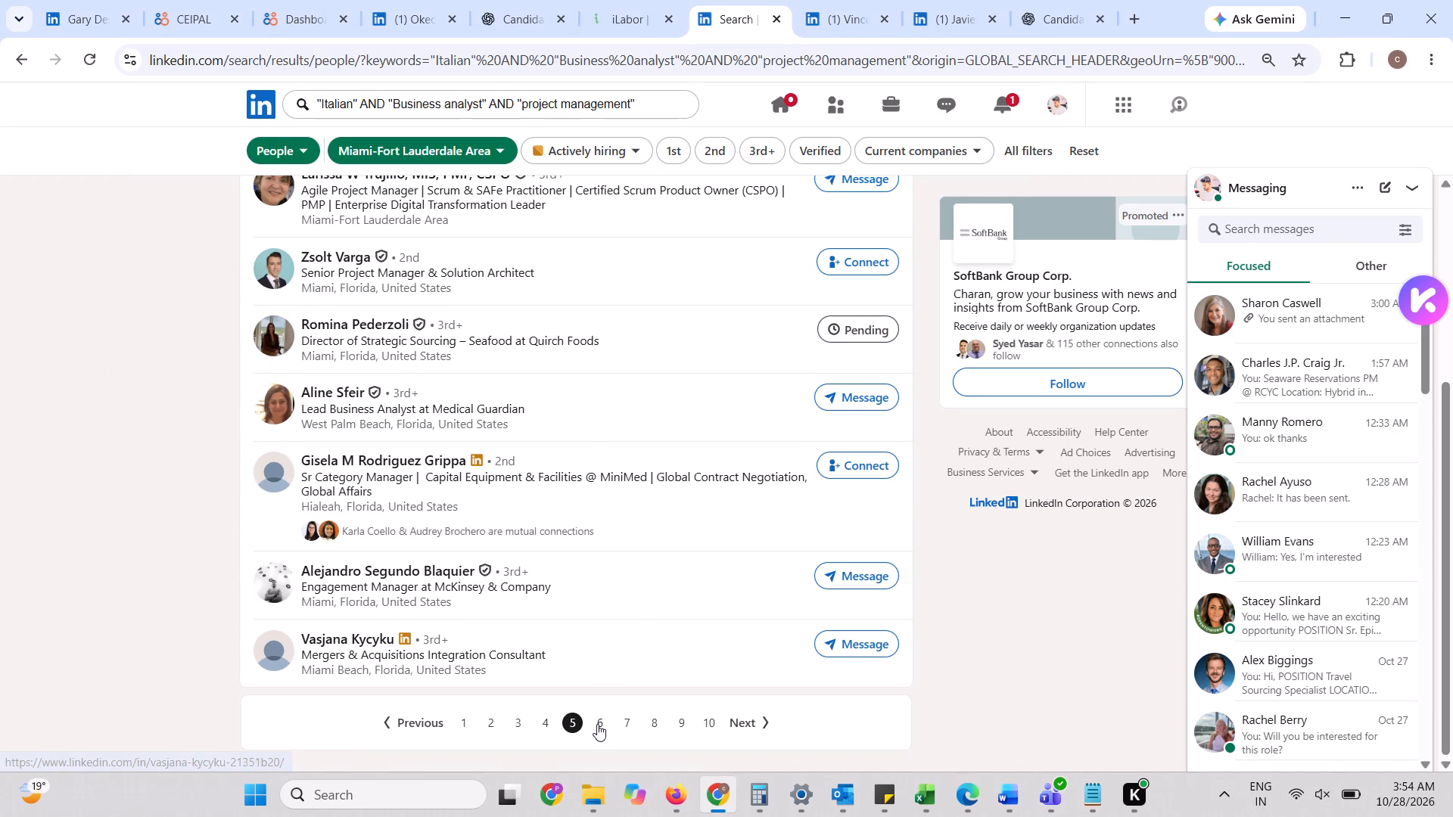
Go to page 6 of the people search results and look through its candidates.
click(601, 726)
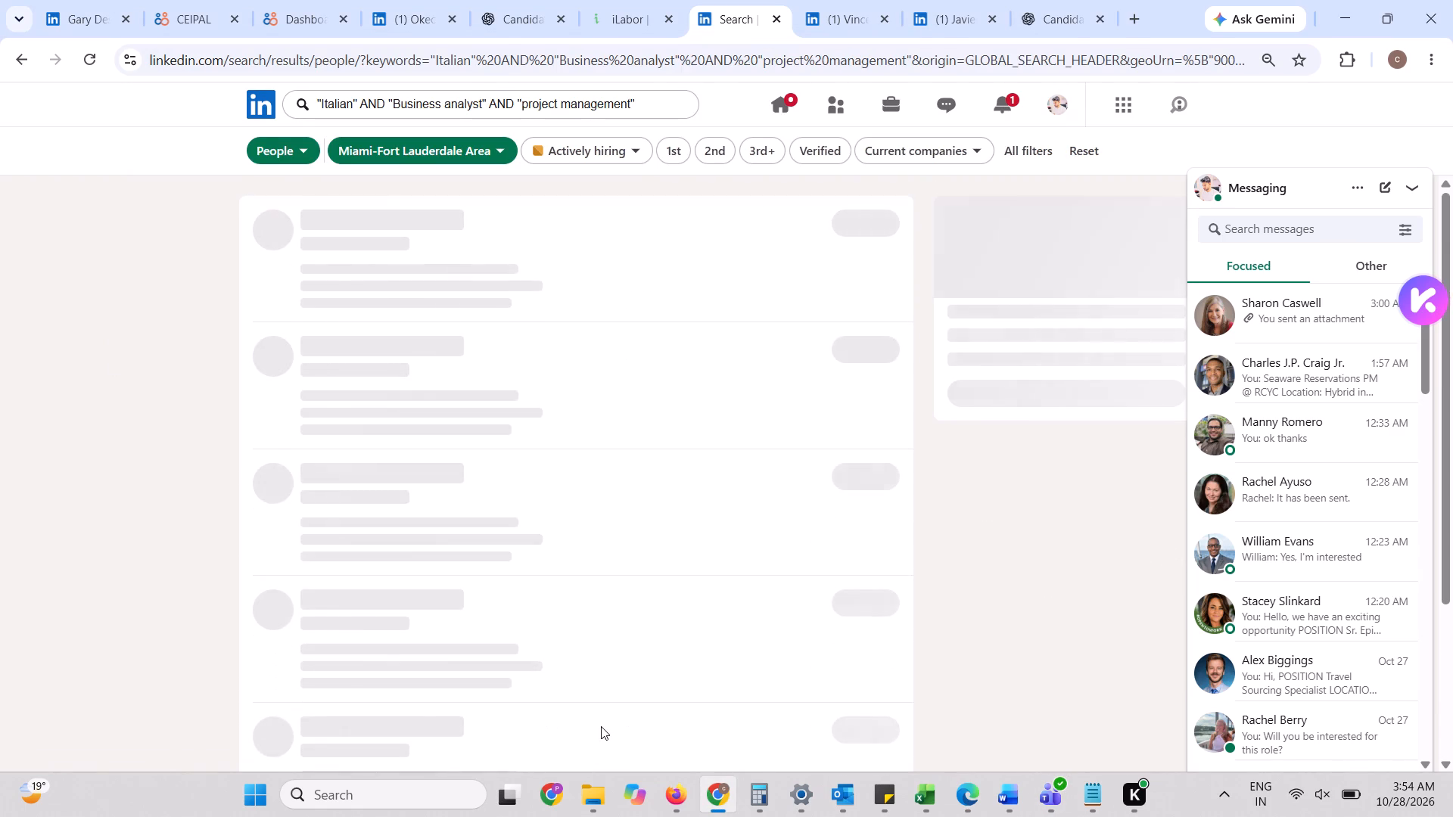
scroll(571, 441, up, 8)
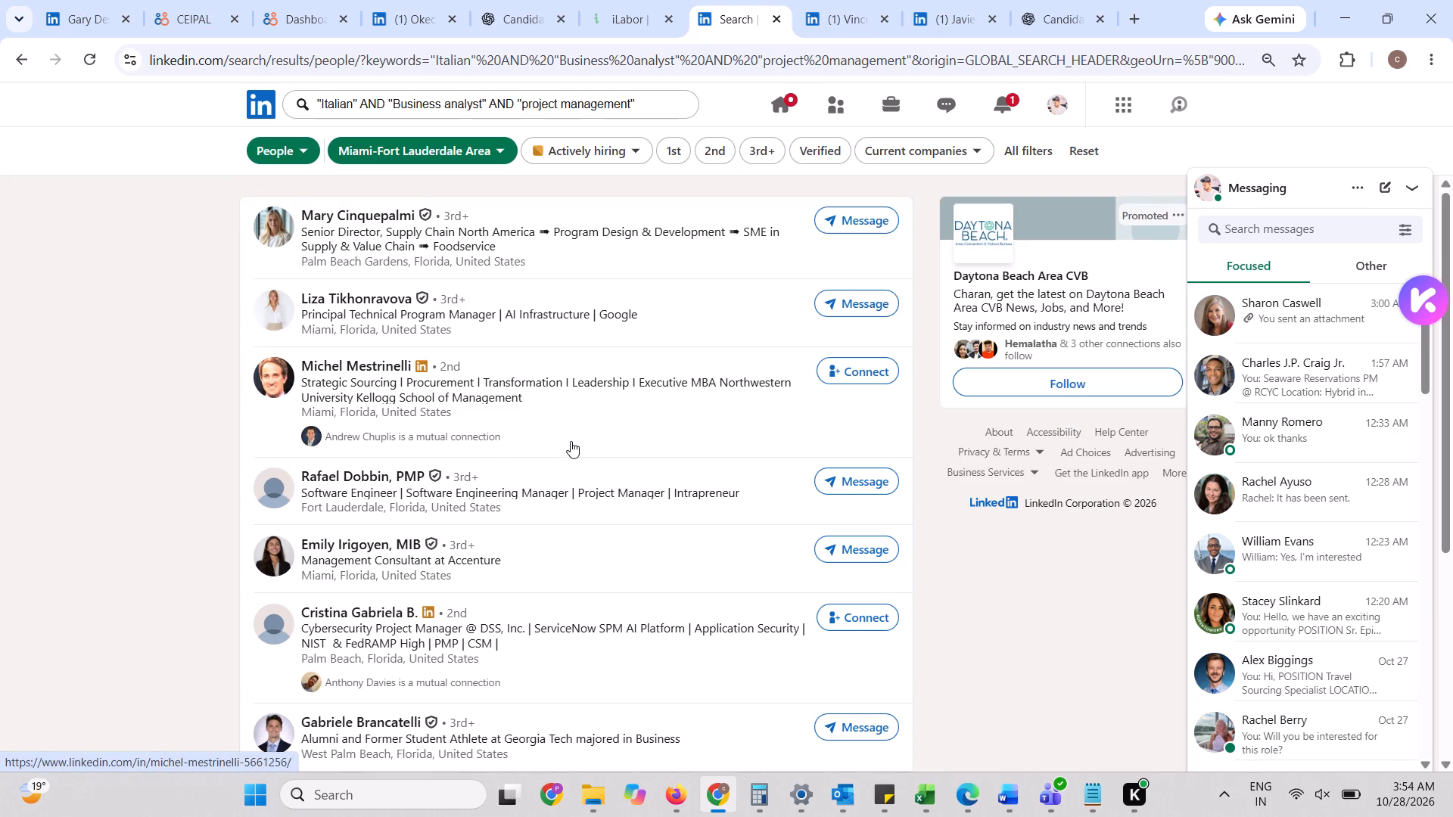
scroll(571, 441, down, 2)
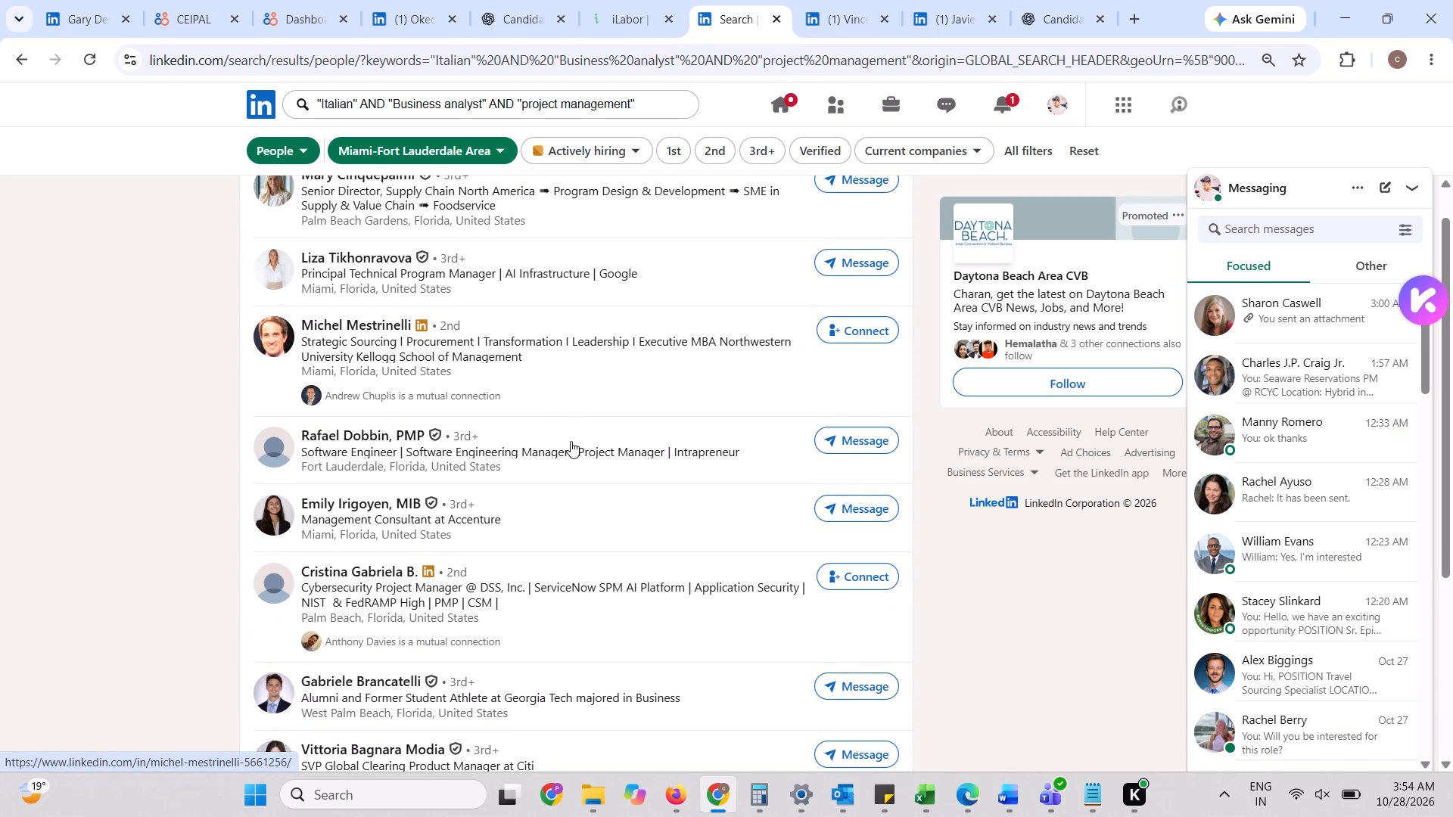
scroll(571, 441, down, 2)
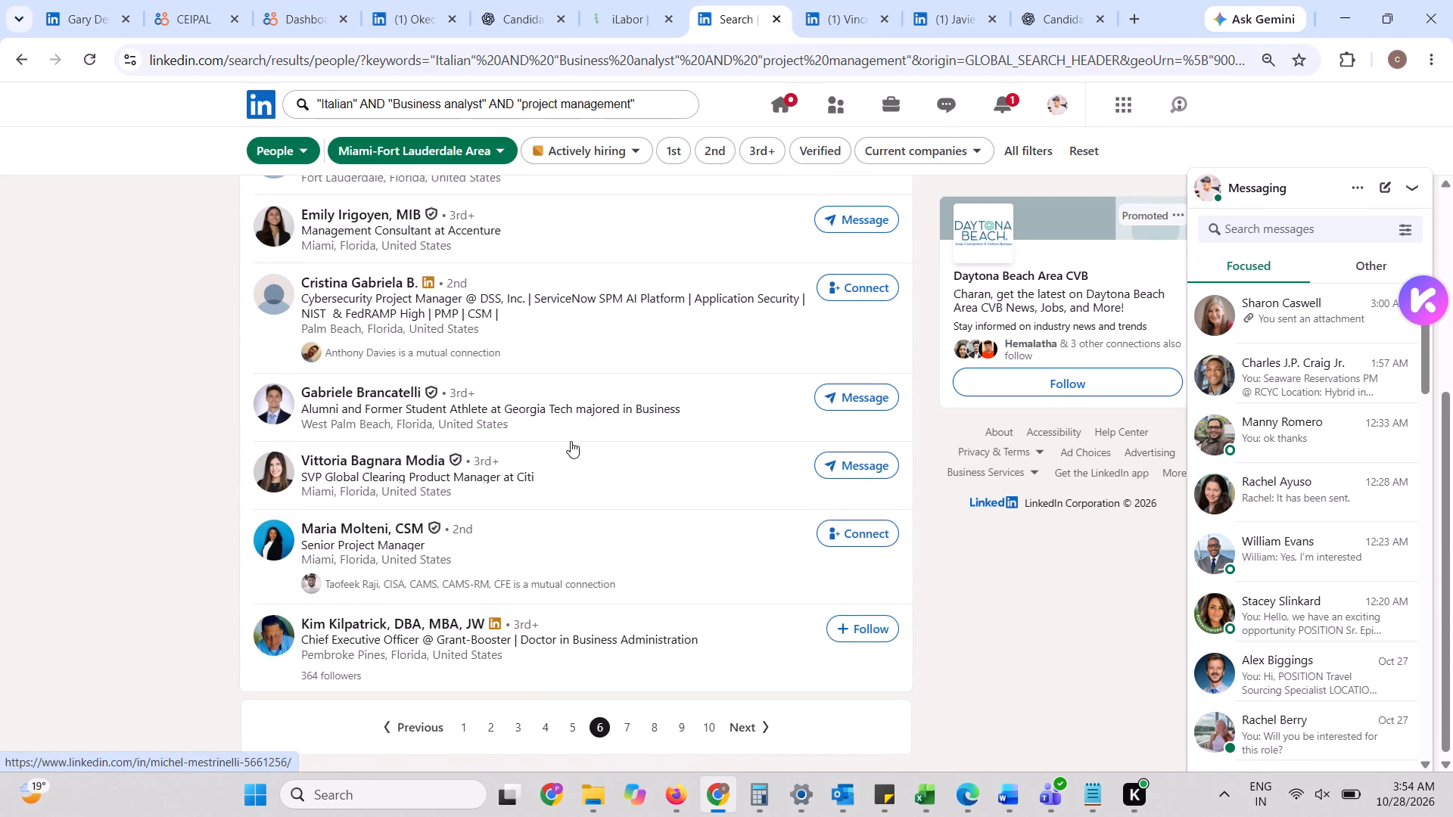
scroll(571, 441, down, 1)
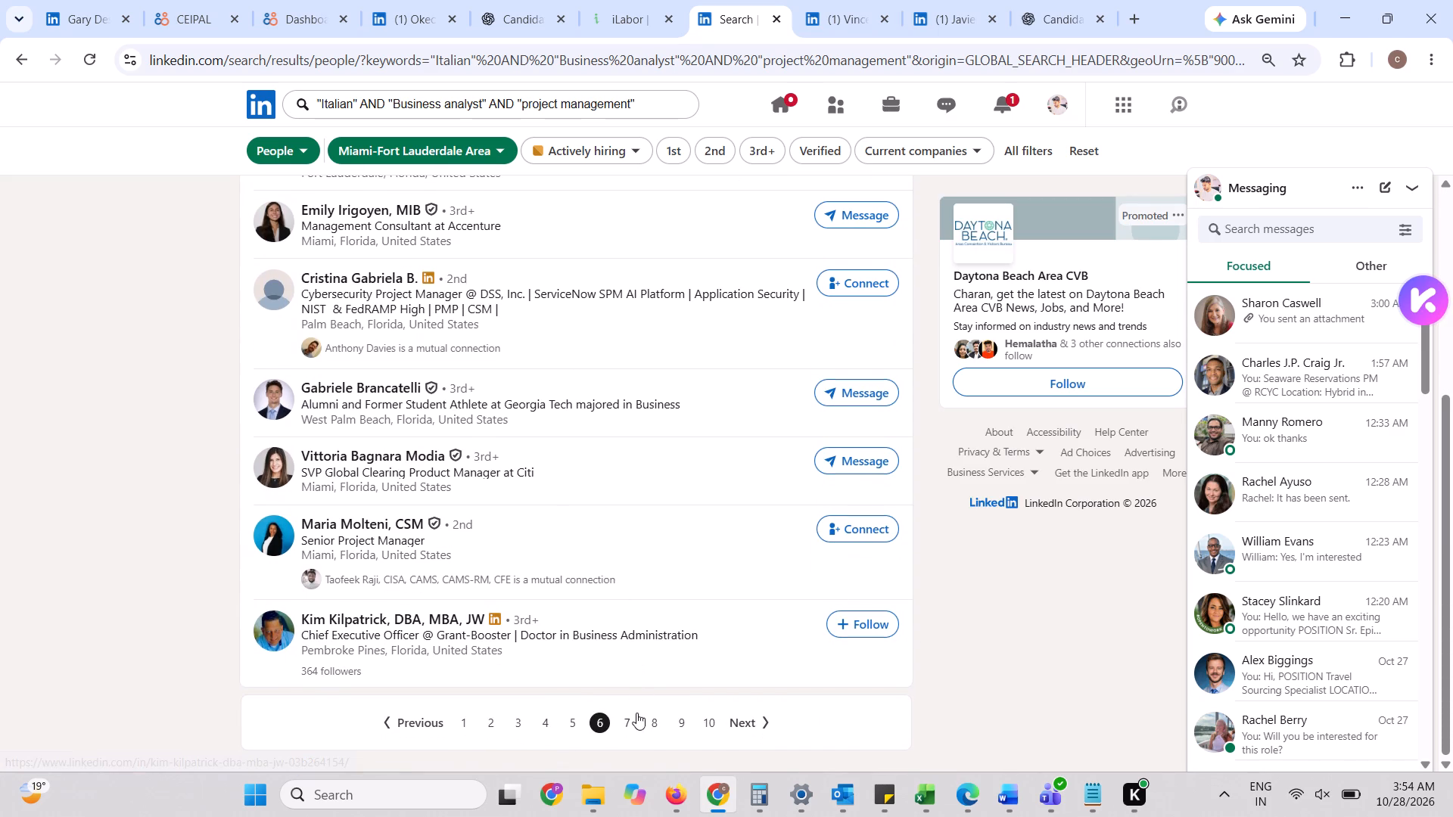
Go to results page 7 and open the profile of the Business Analyst at Millennium in a new tab.
click(629, 725)
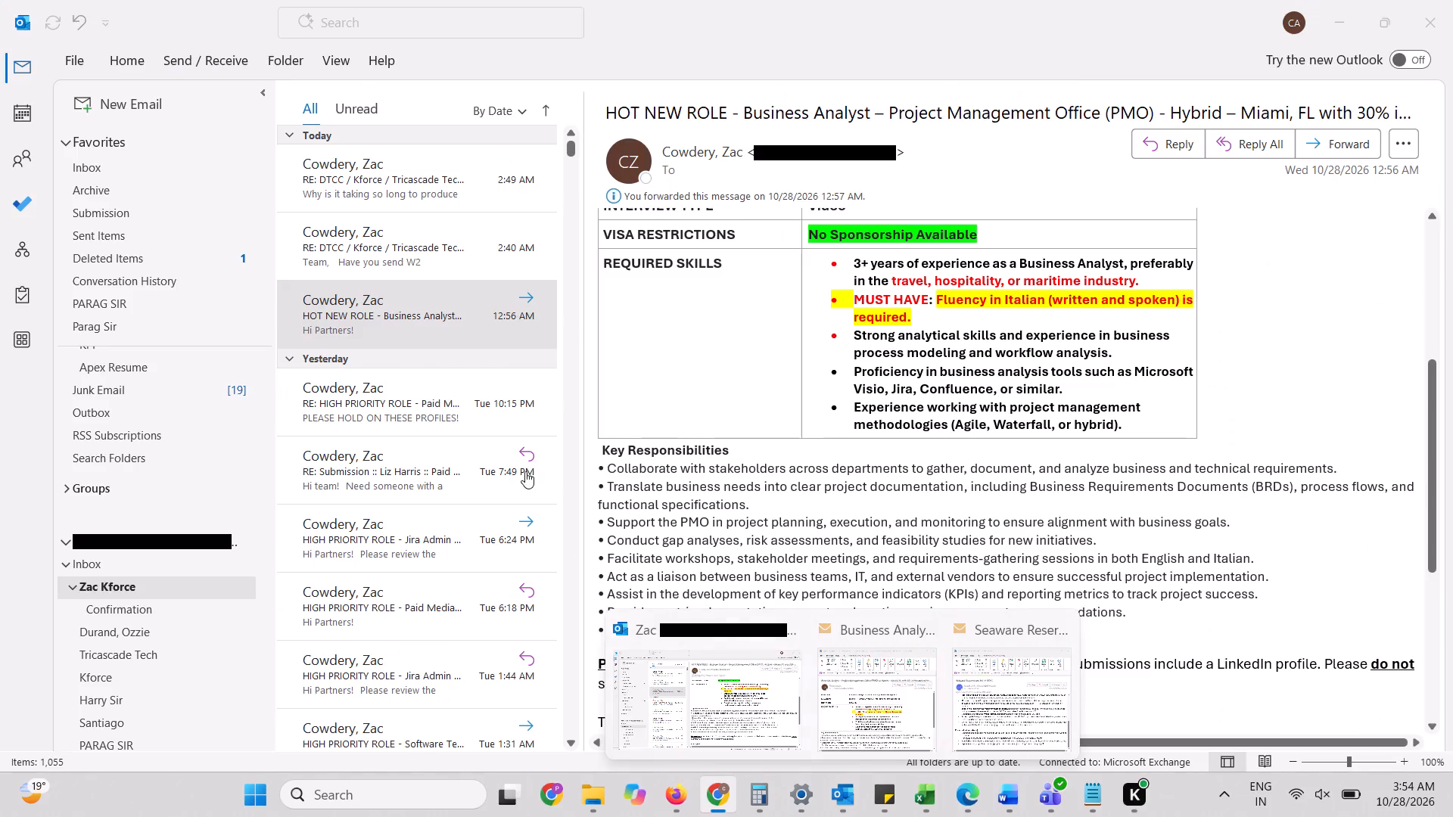
scroll(519, 492, up, 1)
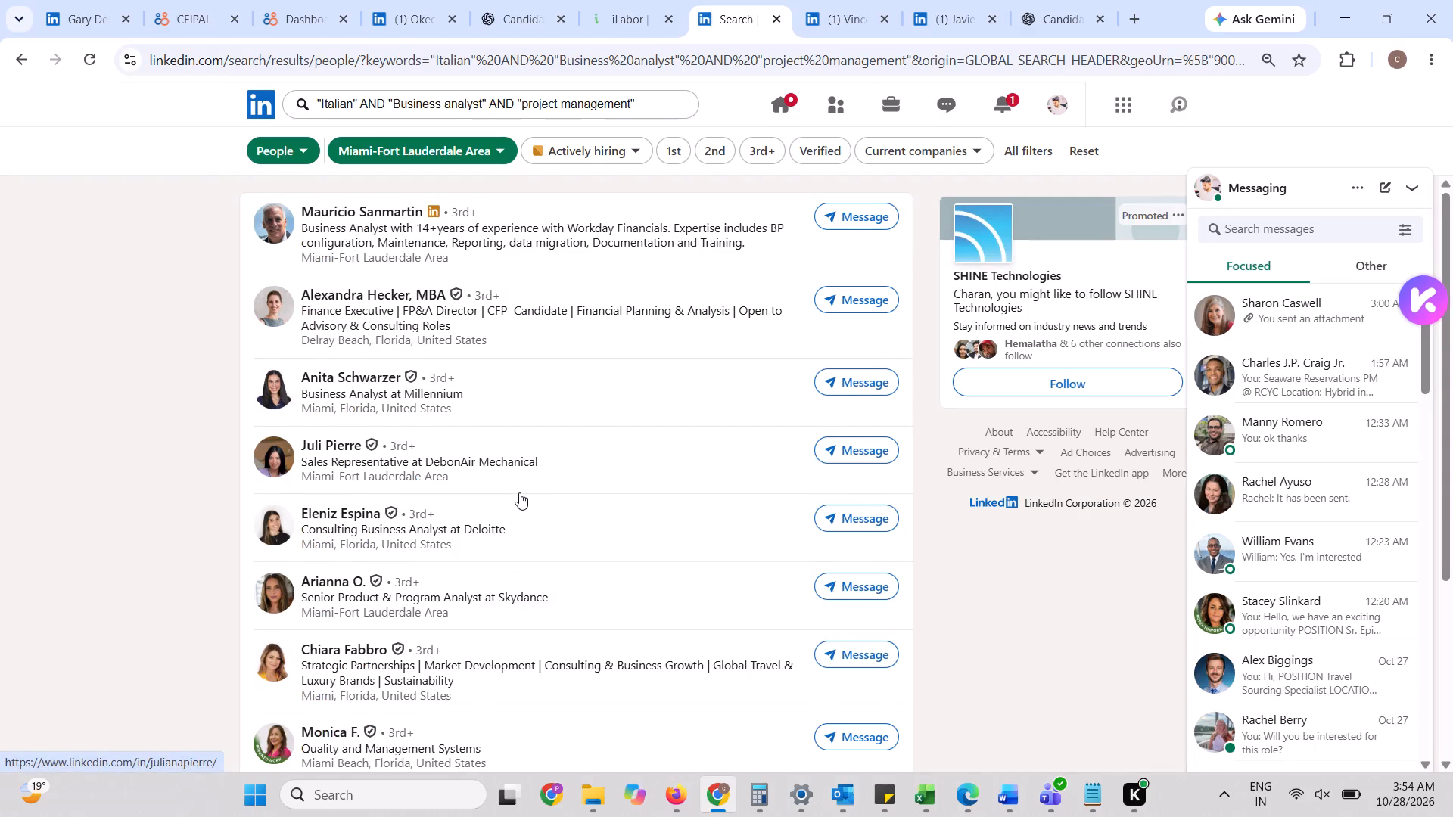
scroll(519, 492, down, 1)
right_click(383, 363)
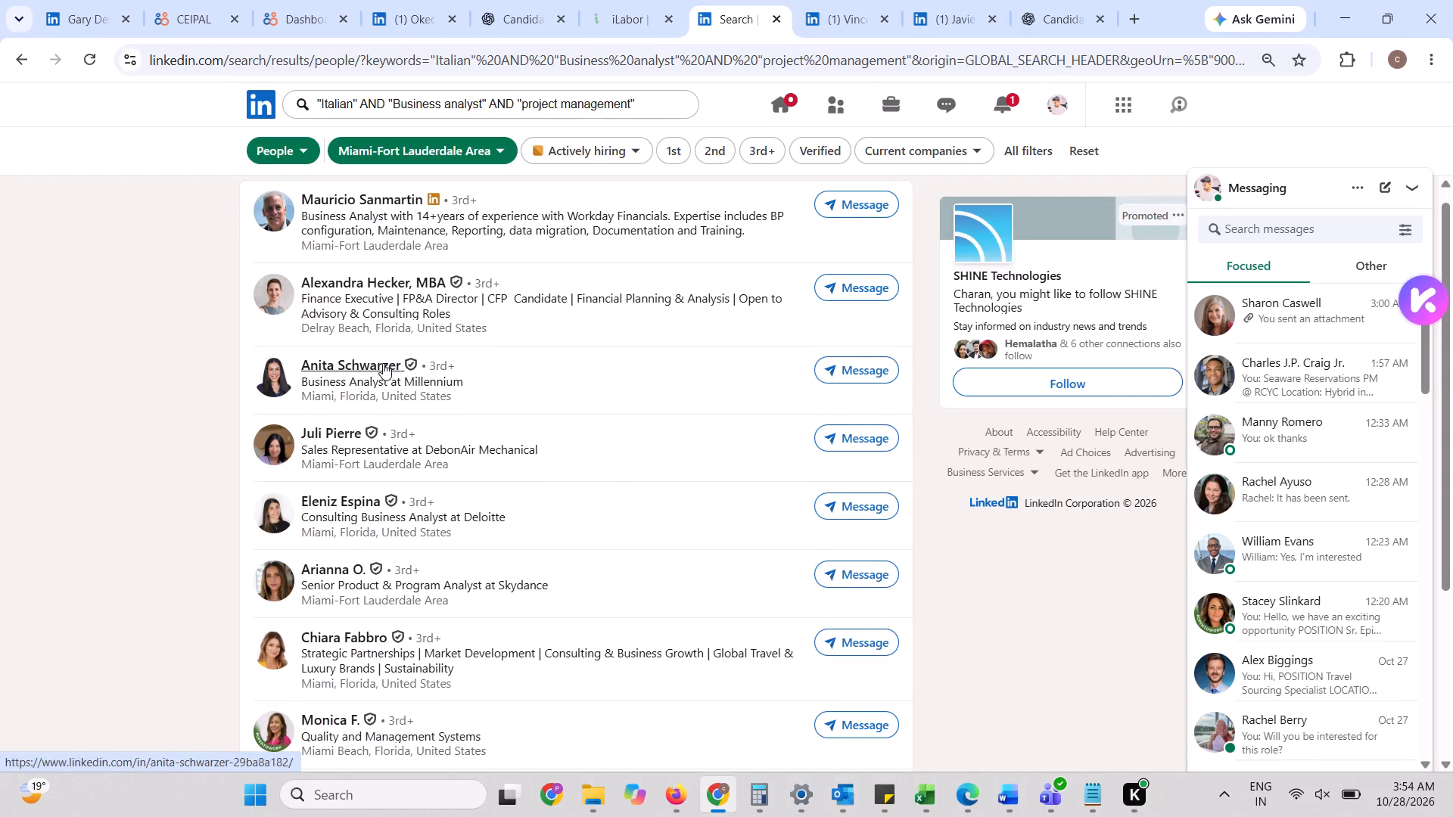
click(423, 384)
Look through the rest of page 7, go to page 8, and open the MBA "Business Analyst | Sales & Business Development Professional" profile in a new tab.
scroll(516, 523, down, 1)
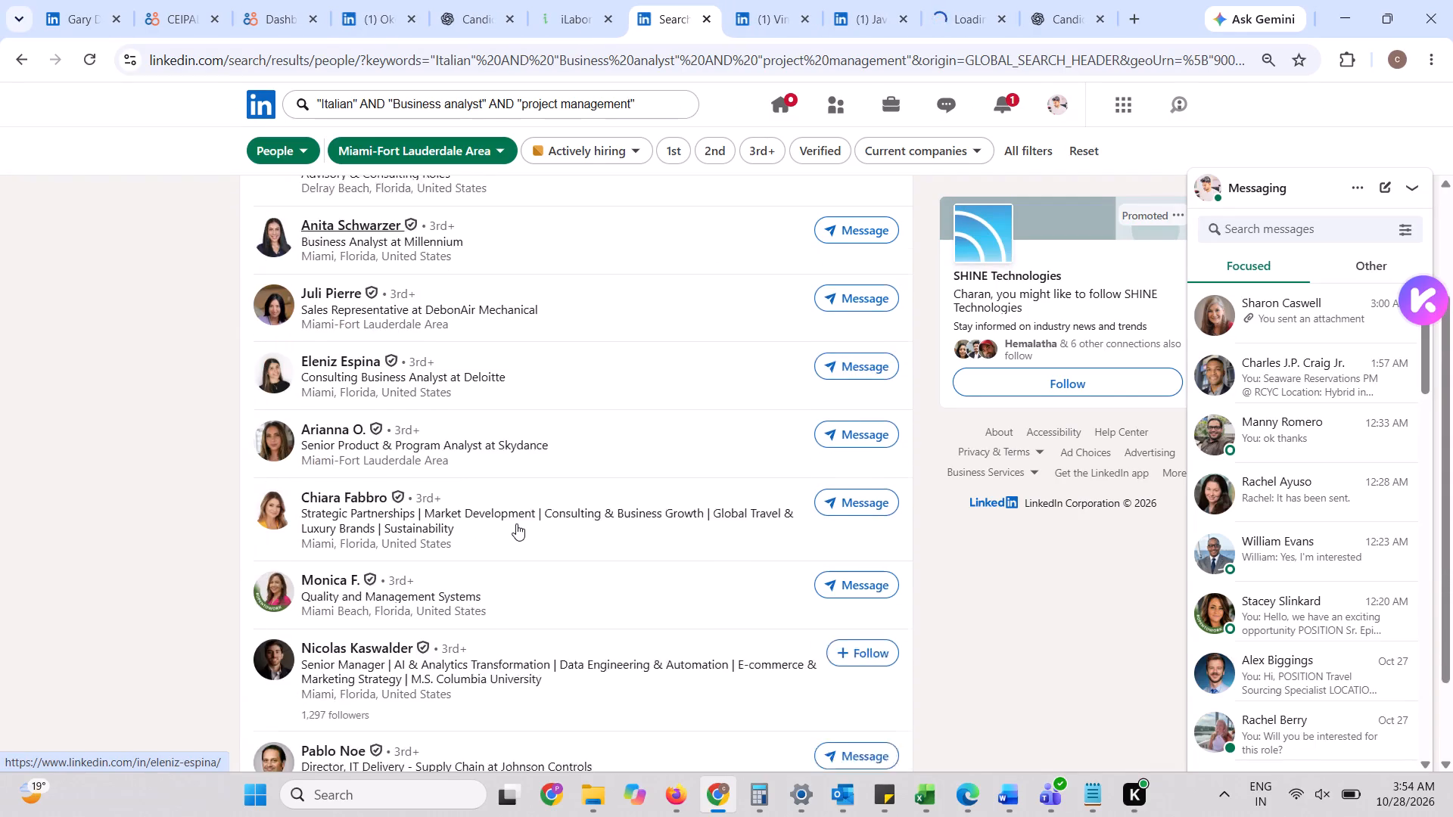
scroll(516, 523, down, 3)
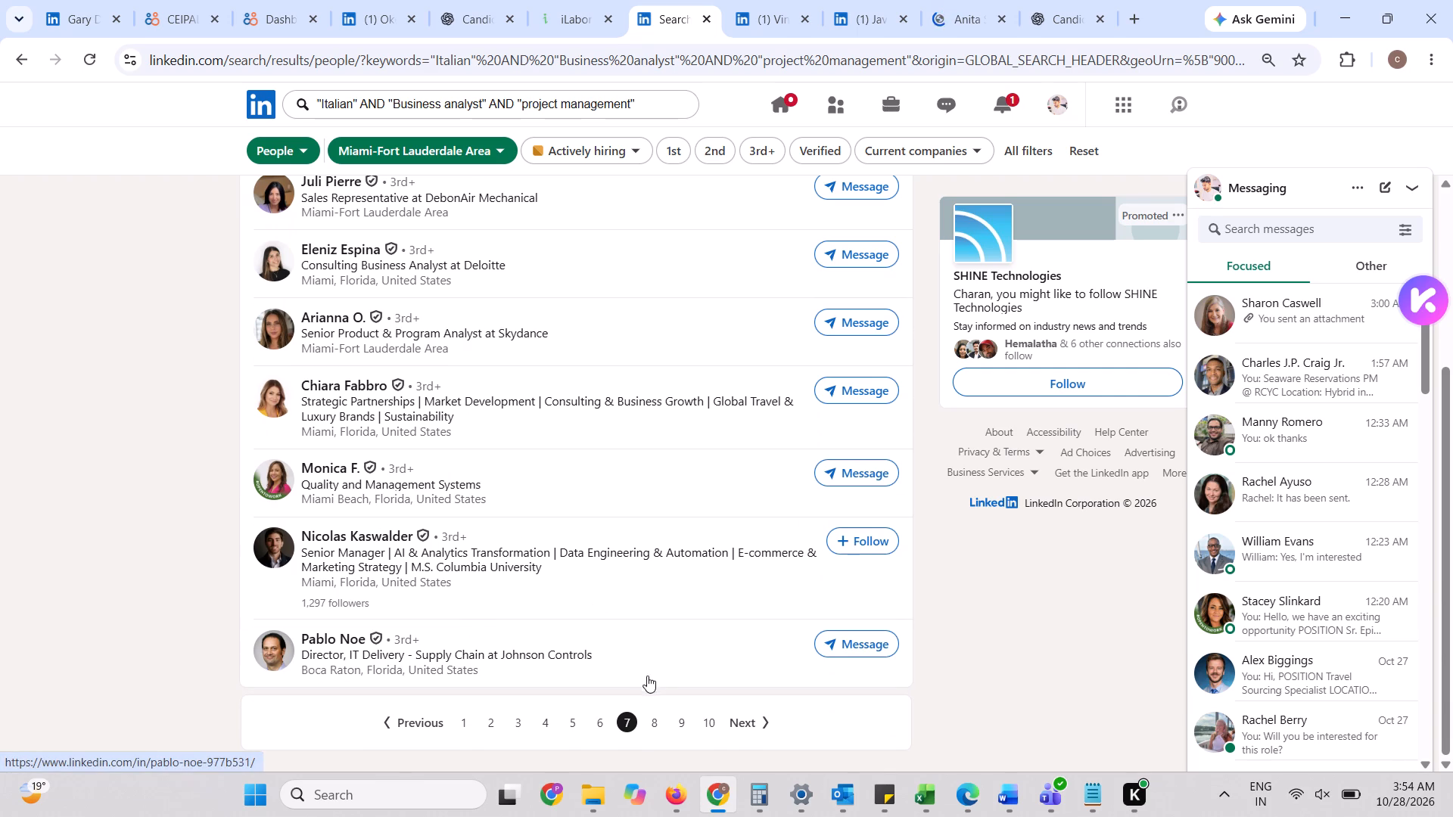
click(654, 724)
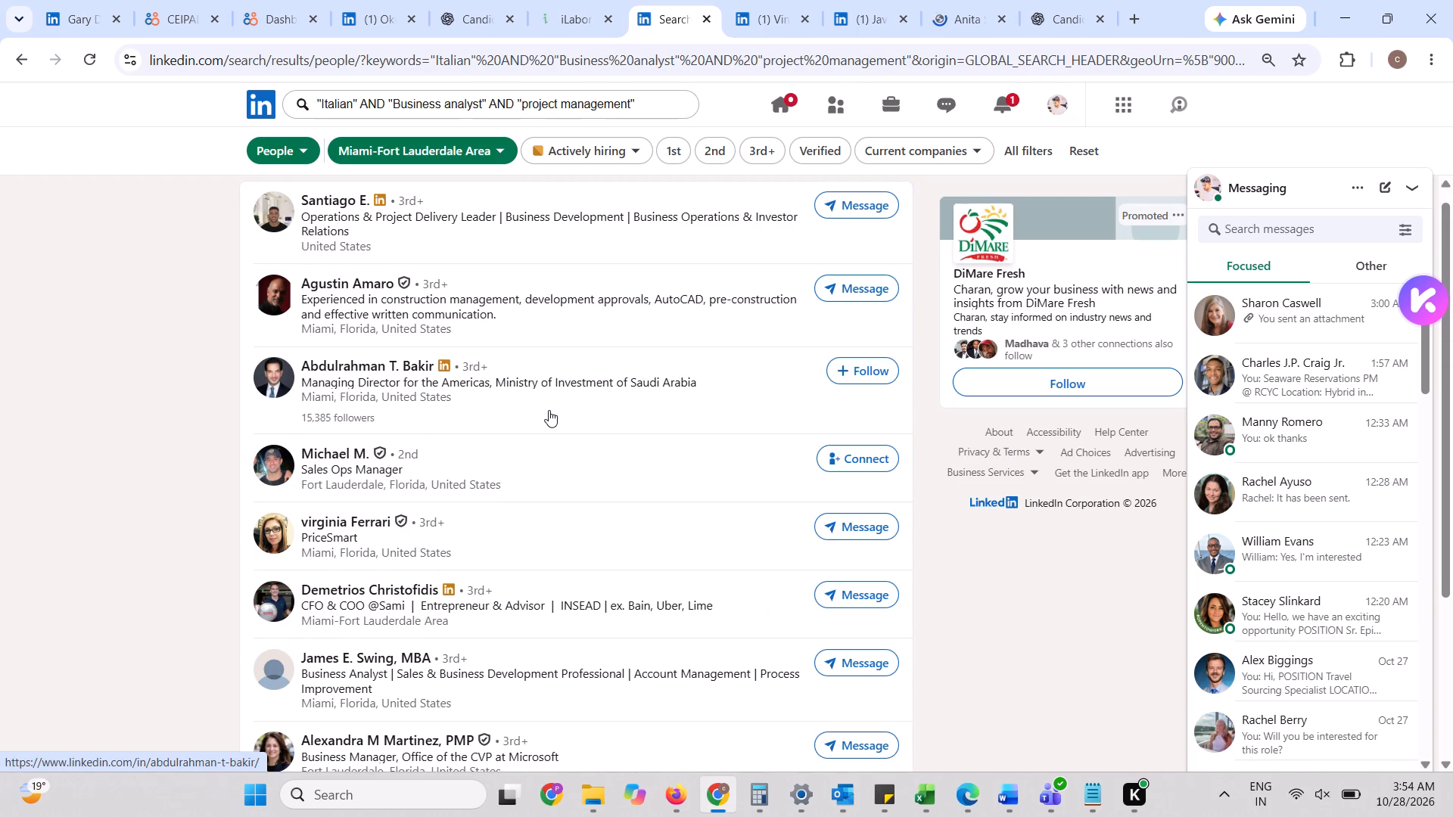
scroll(549, 410, down, 4)
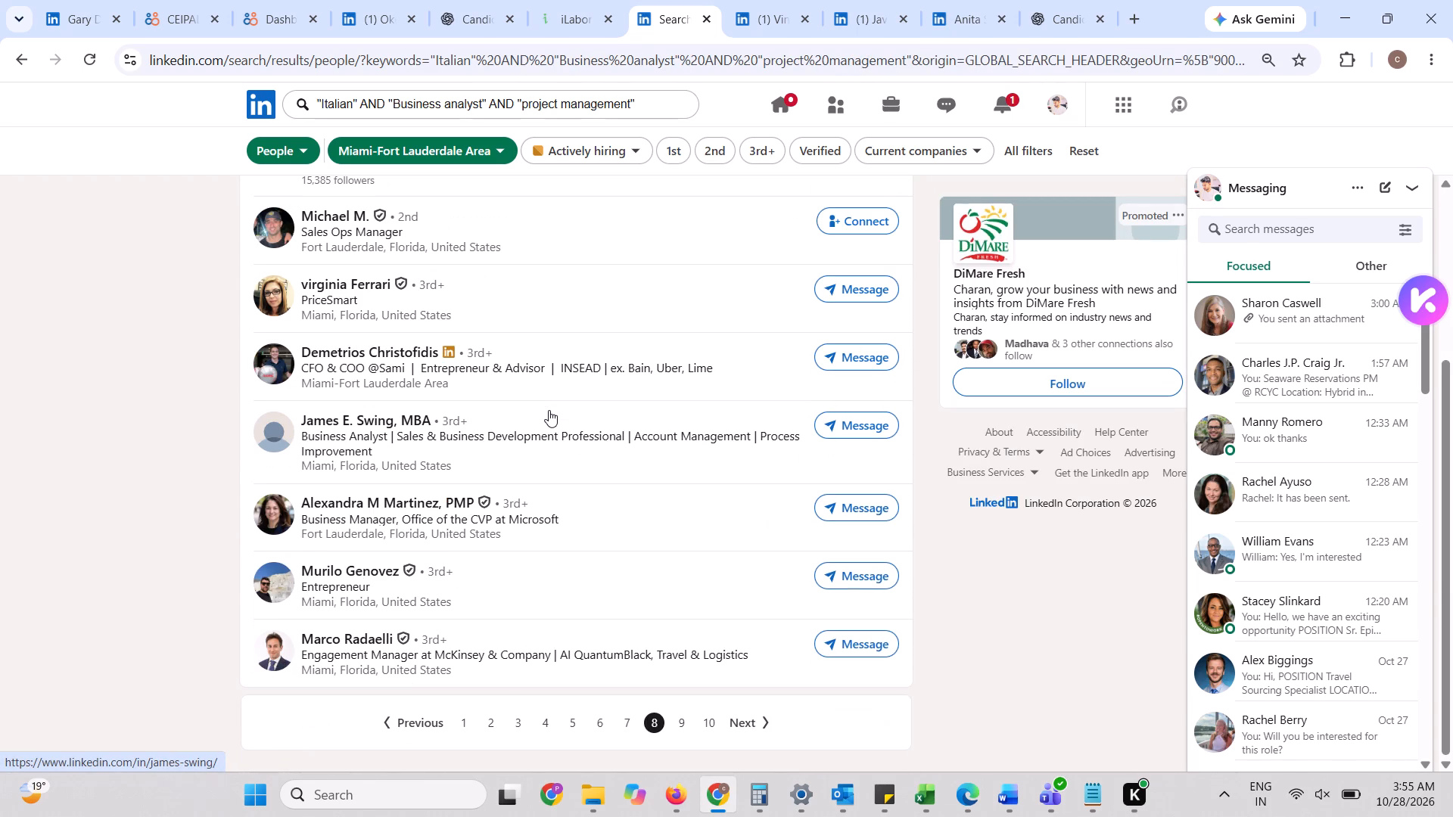
right_click(361, 421)
click(413, 437)
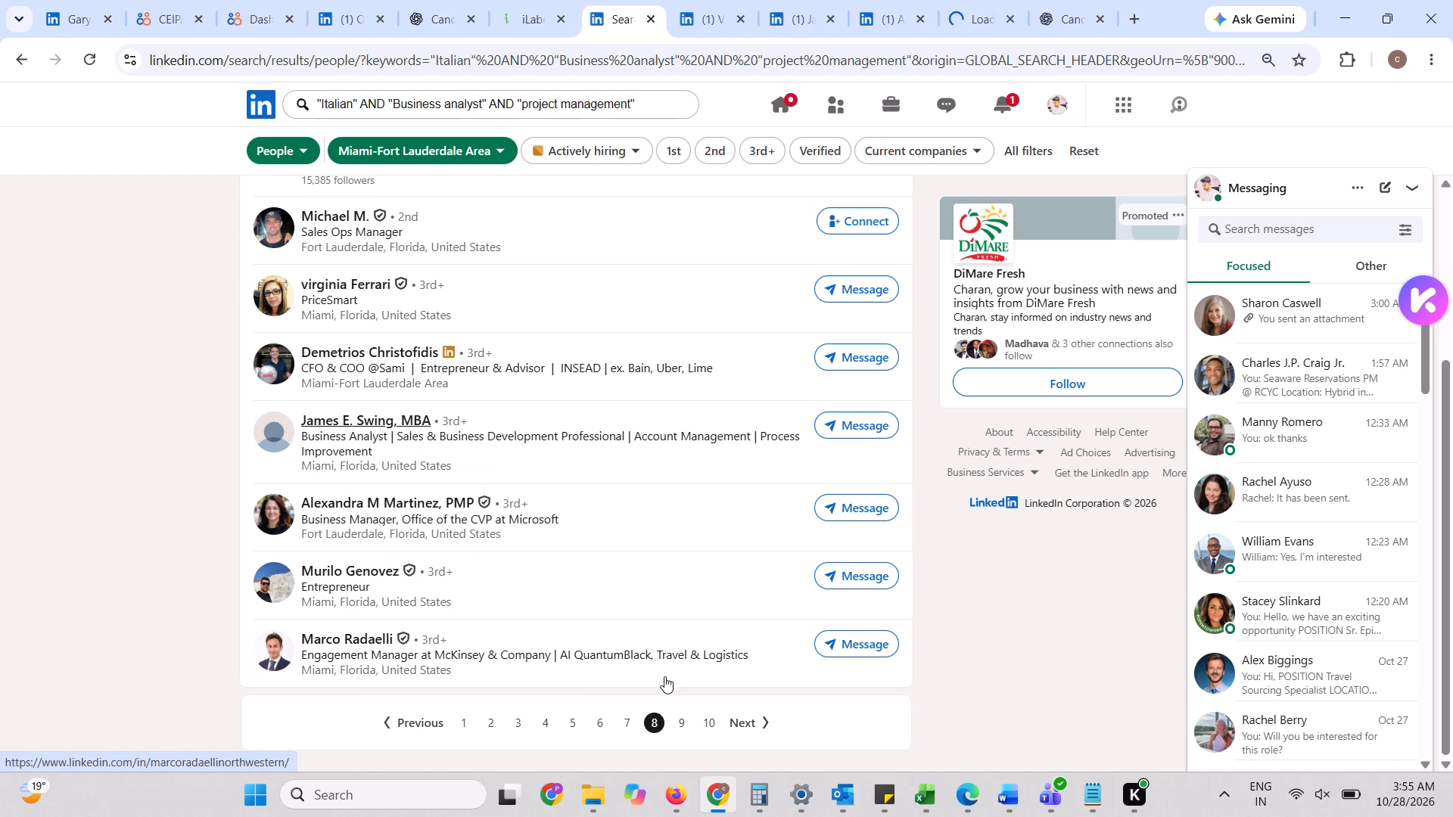
Go to page 9 of the people search results and look through its candidates.
click(684, 725)
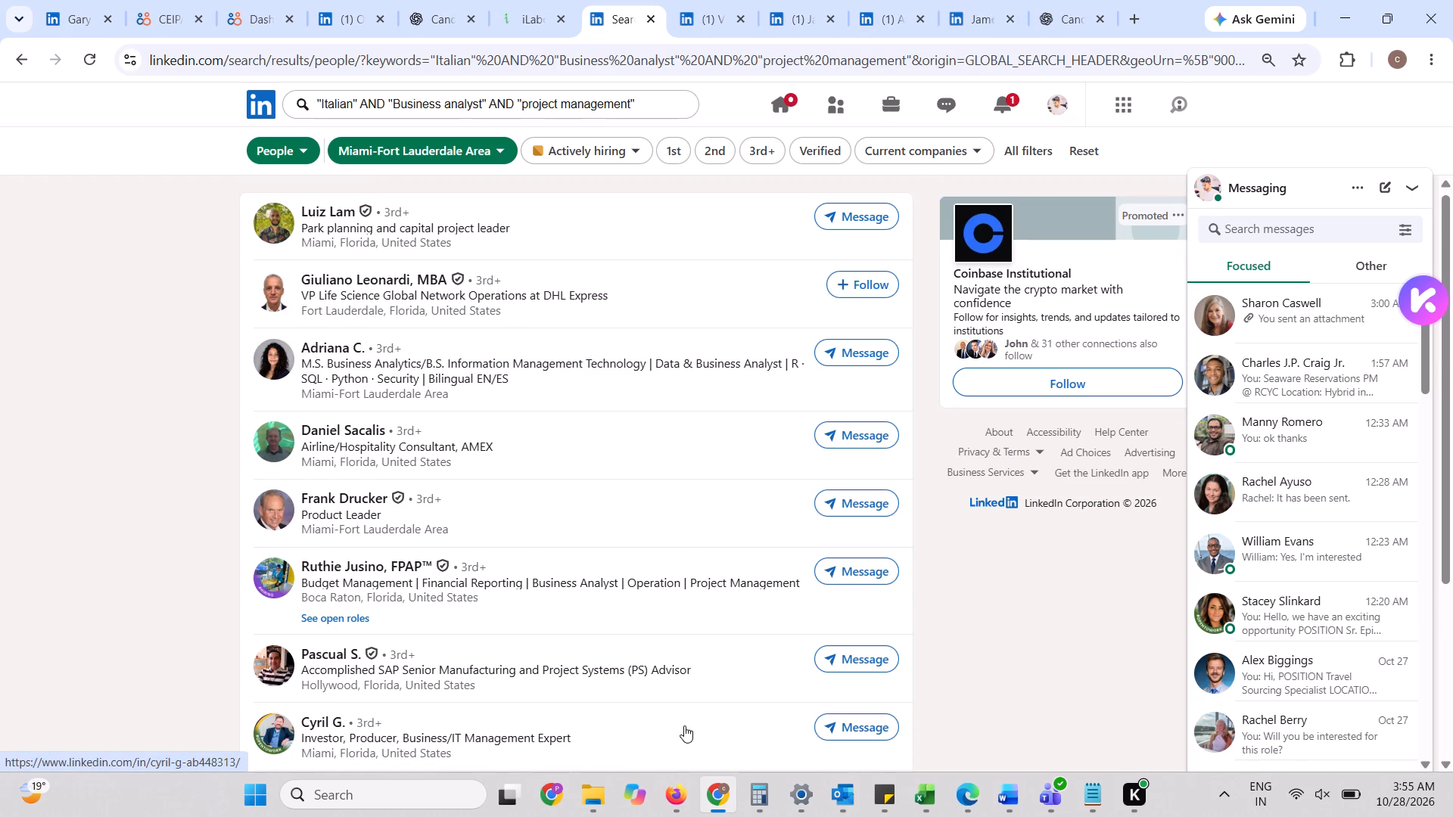
scroll(684, 725, down, 4)
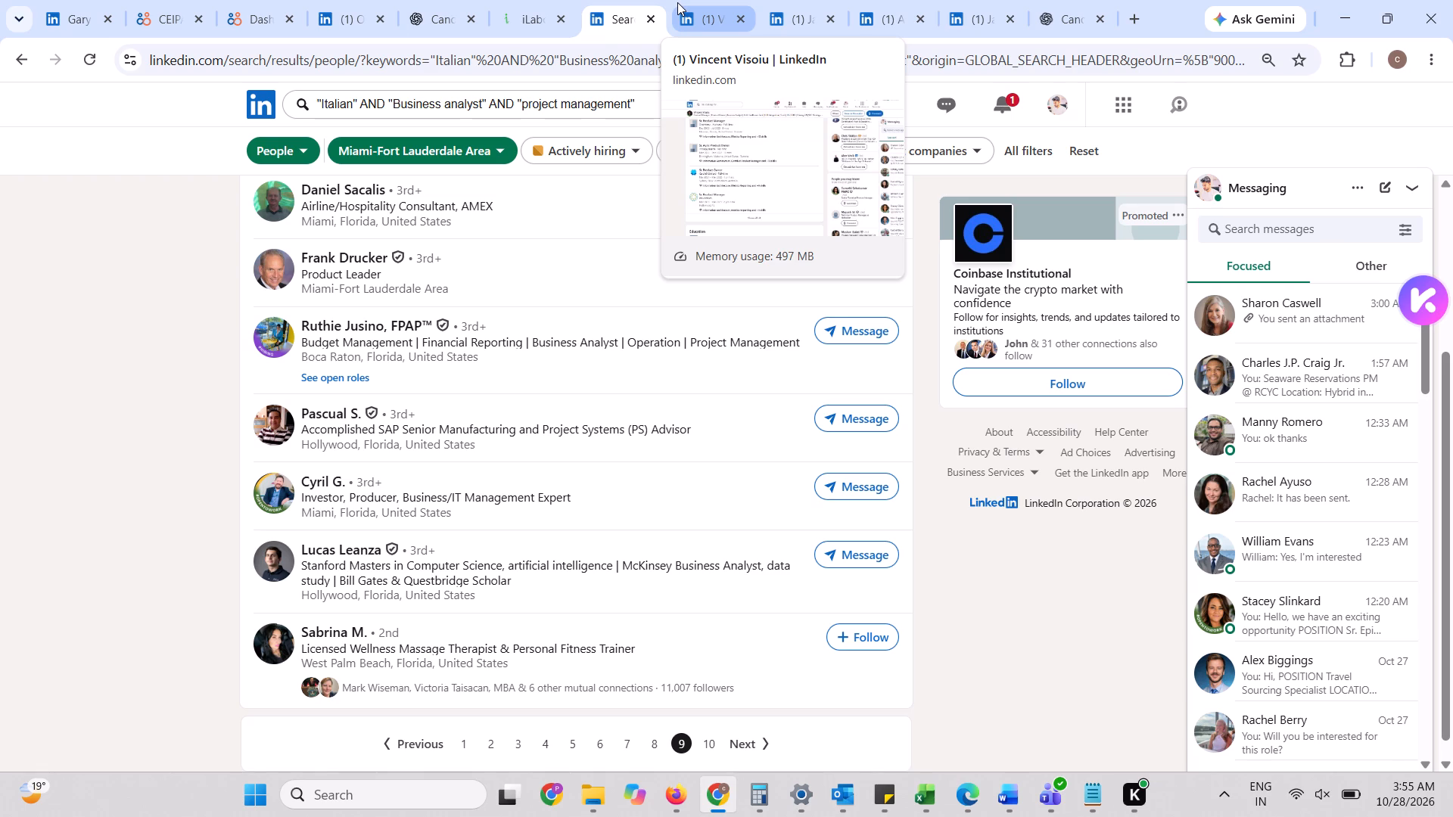
Switch to the opened profile of the healthcare tech Product Manager and Product Owner candidate and close it.
click(711, 3)
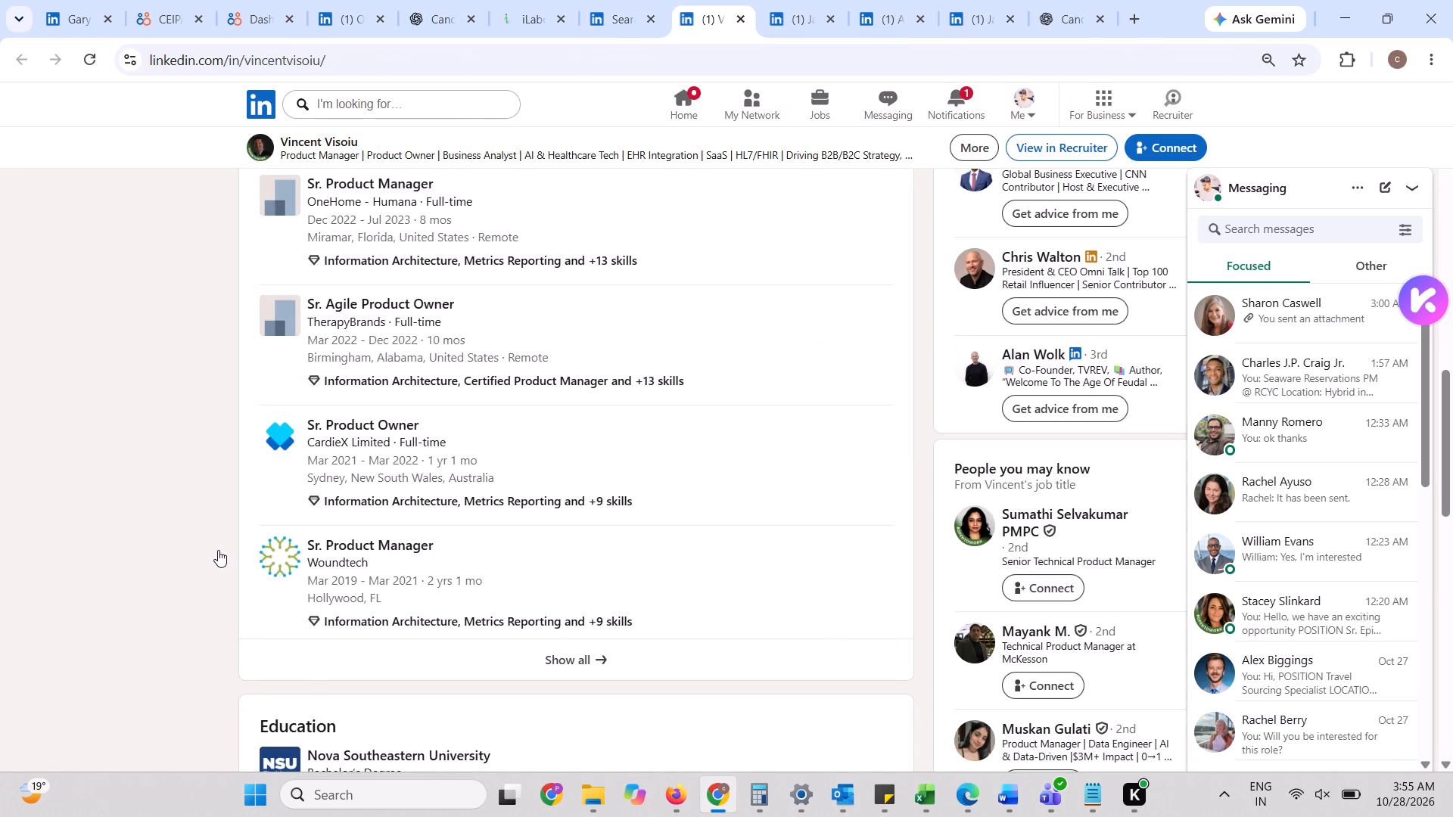
click(741, 21)
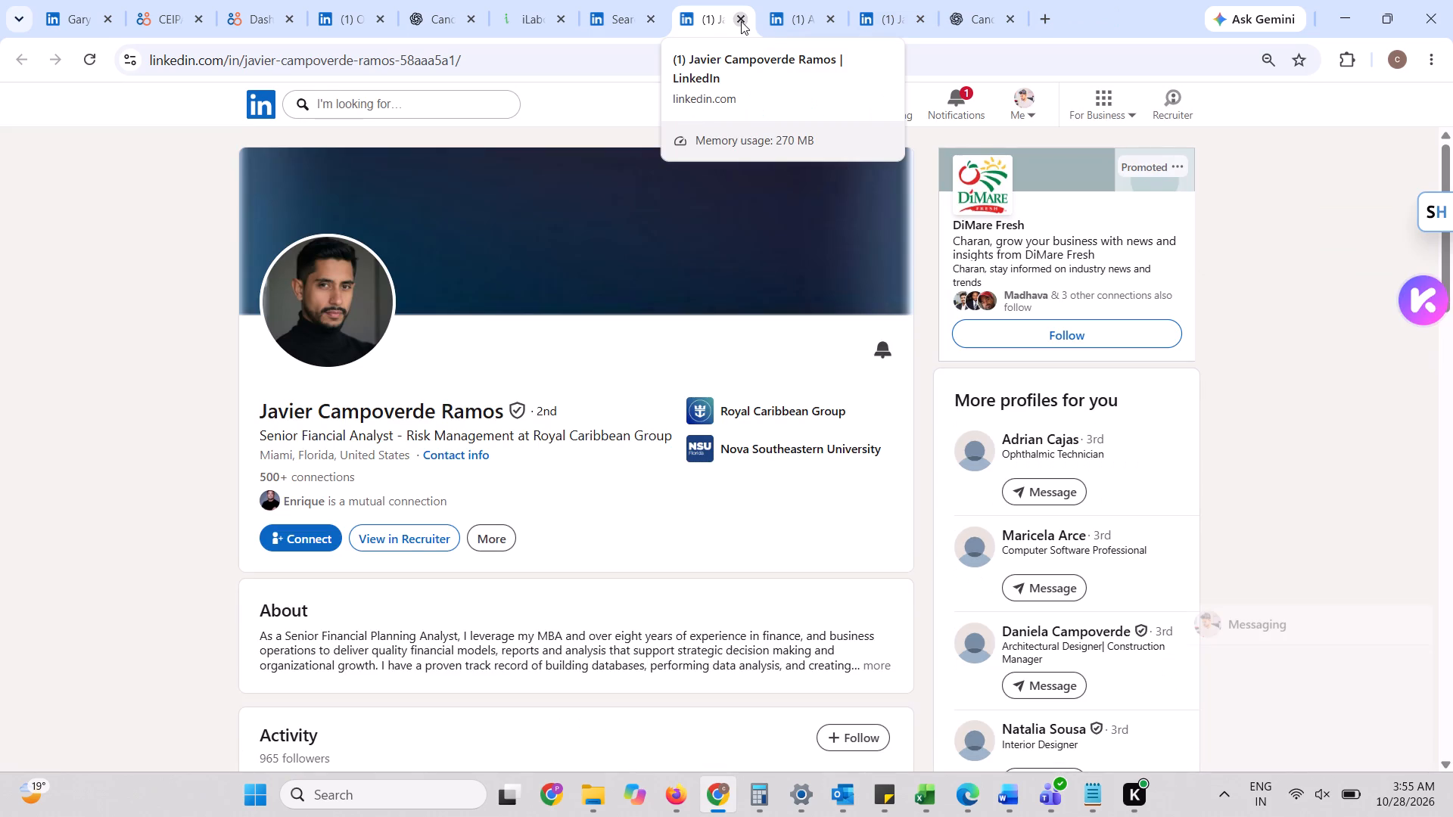
Review the experience and education of the Royal Caribbean Group risk management financial analyst, and close that profile.
scroll(45, 547, down, 4)
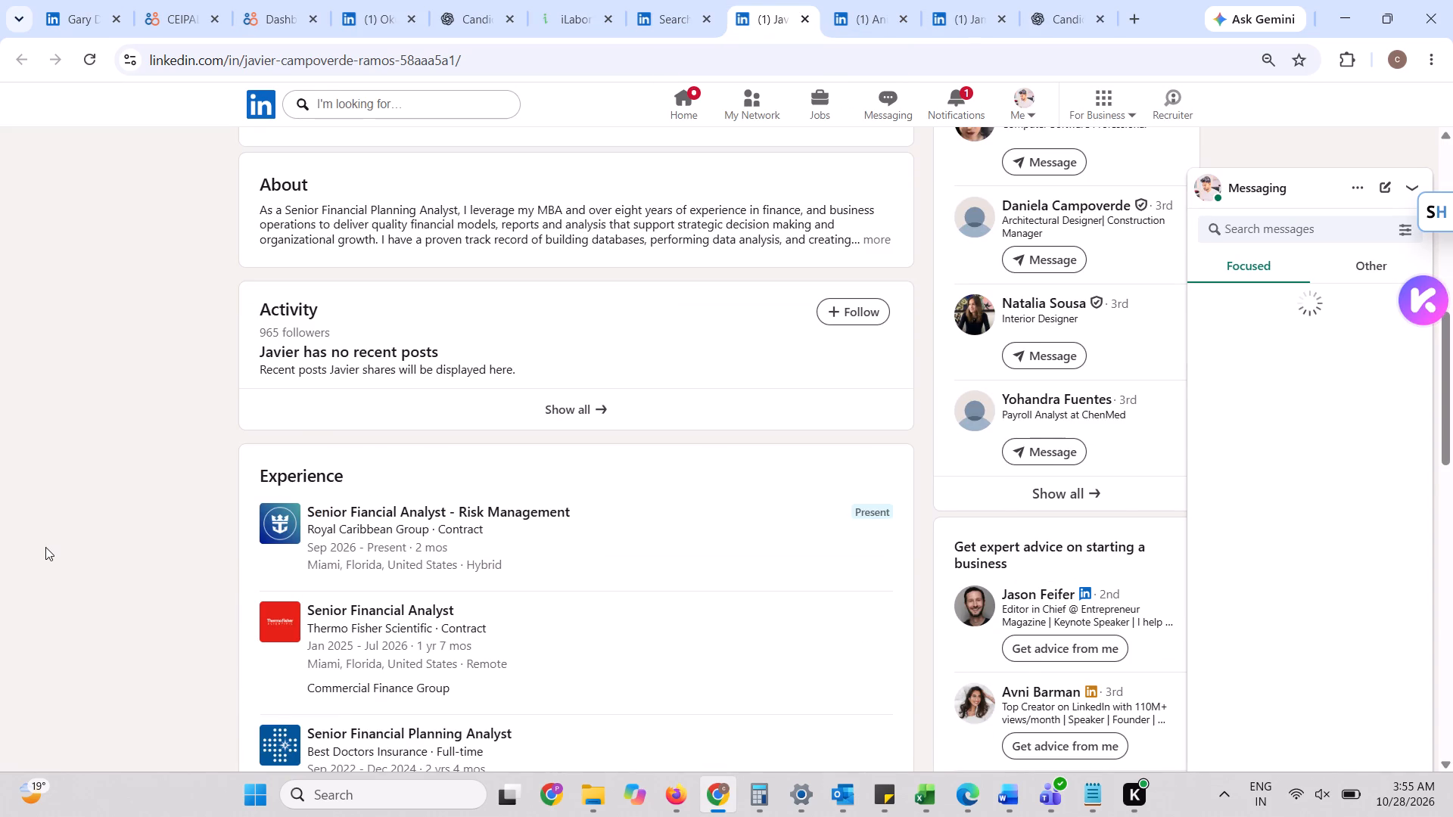
scroll(45, 547, down, 3)
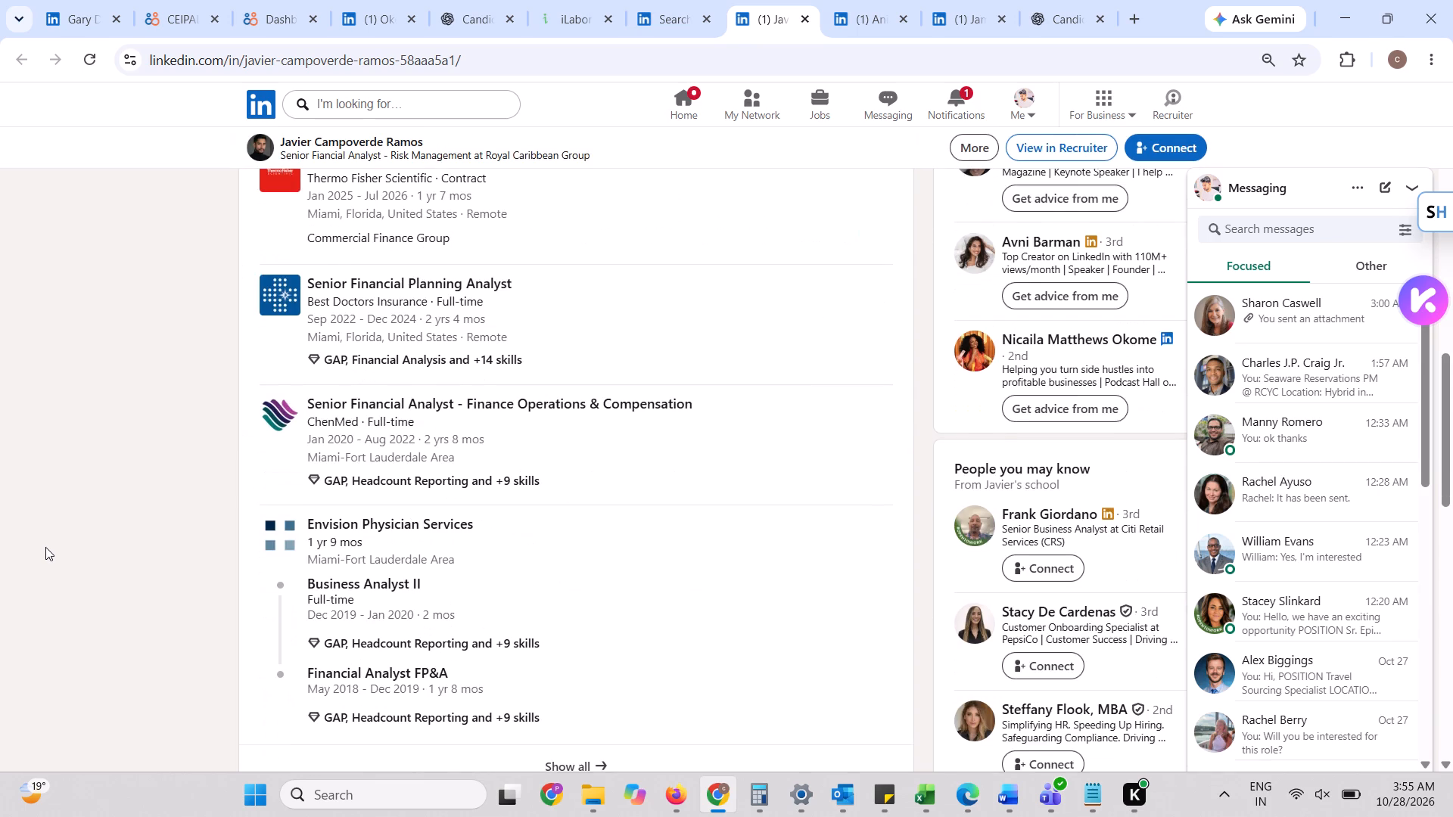
scroll(45, 547, down, 1)
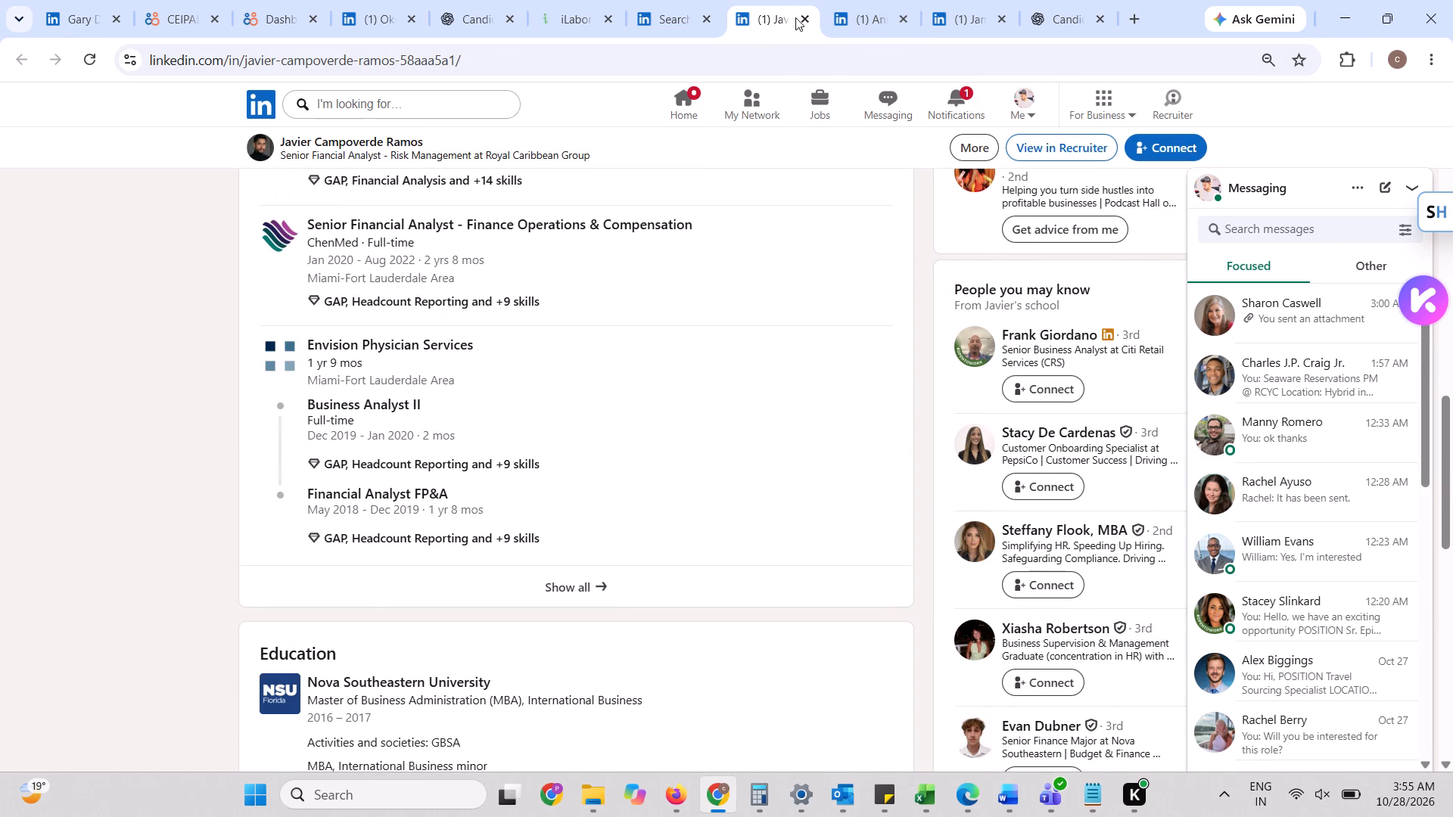
click(808, 16)
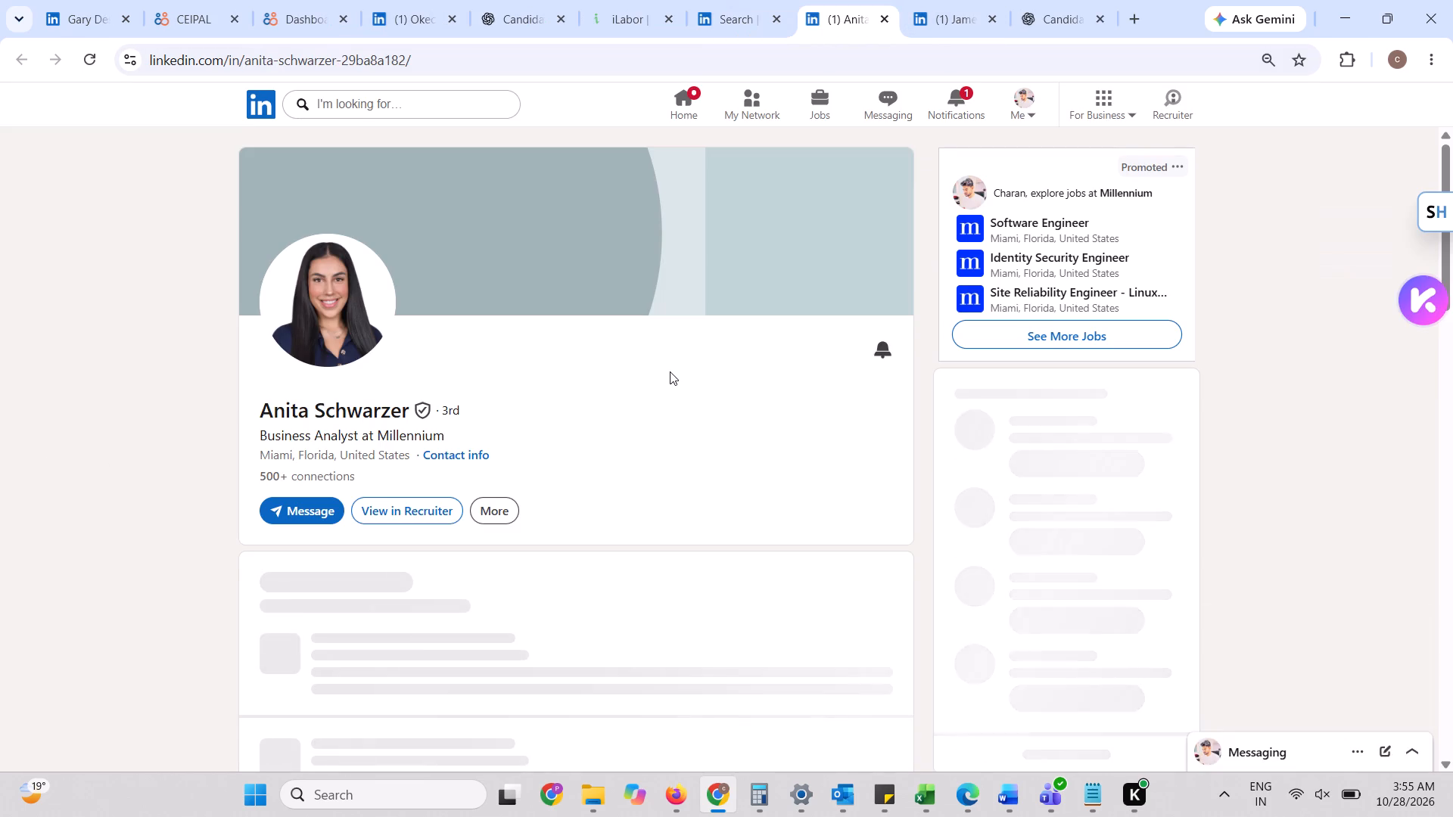
scroll(670, 371, down, 4)
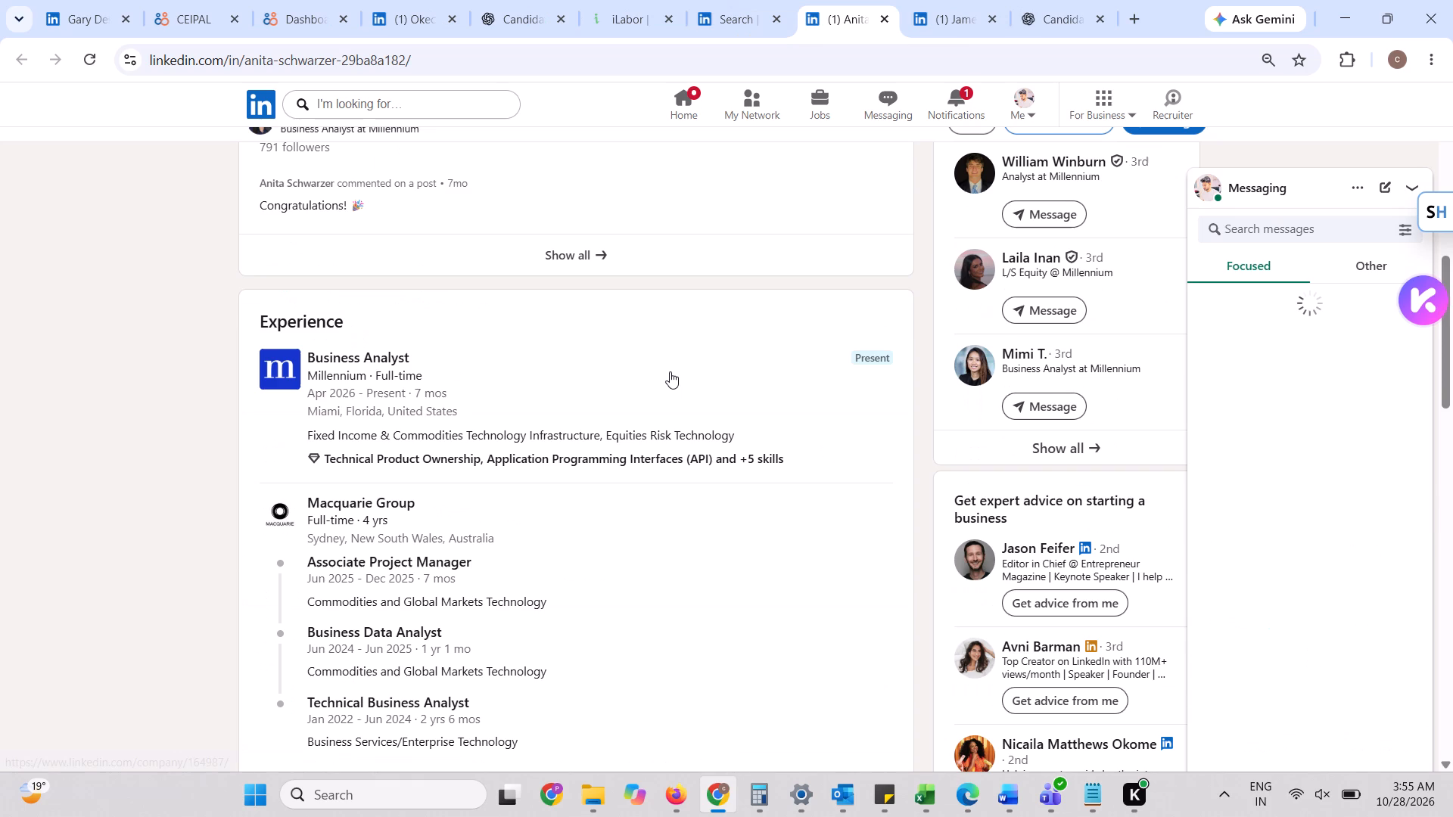
scroll(670, 371, down, 2)
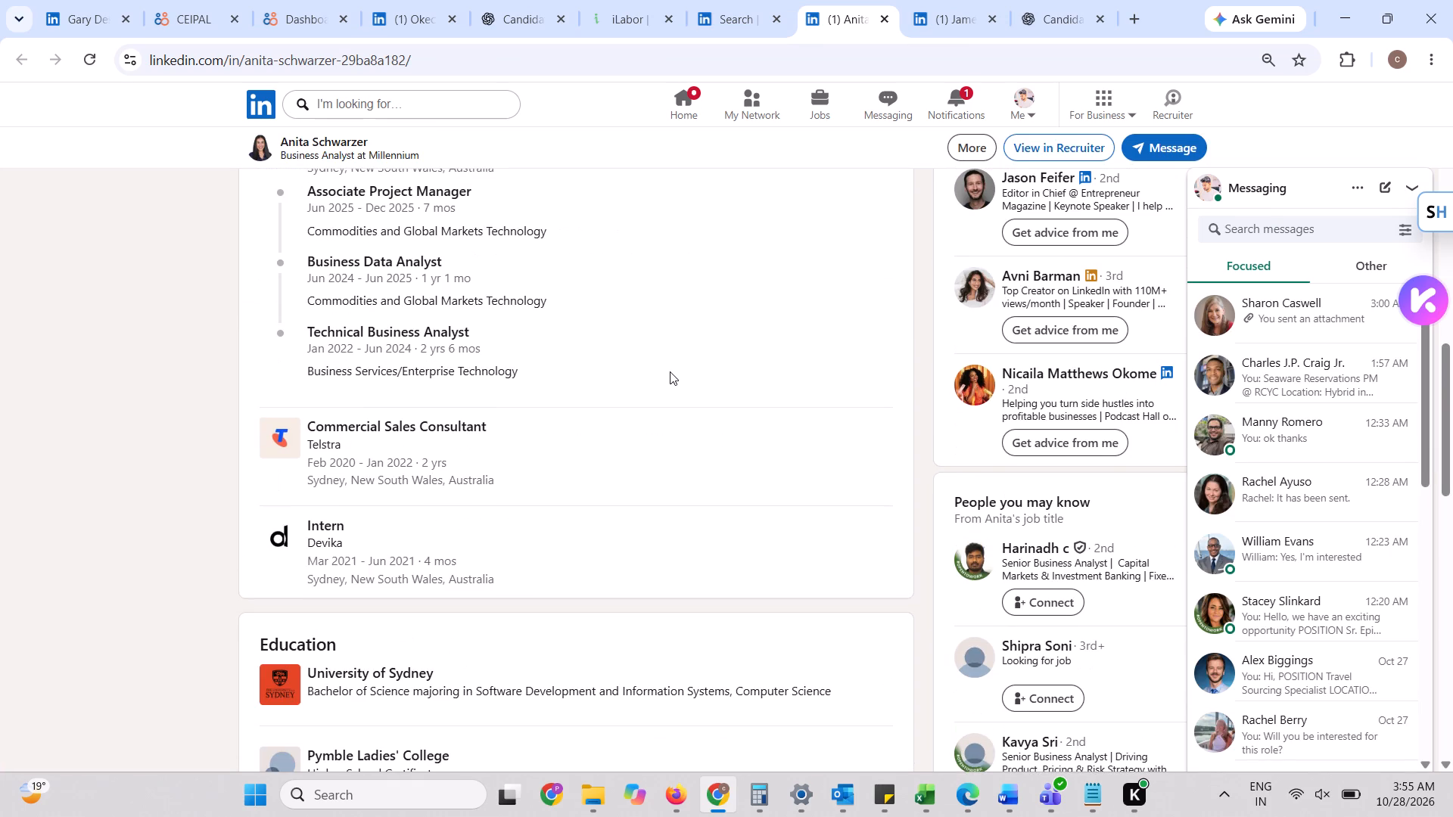
scroll(670, 371, up, 2)
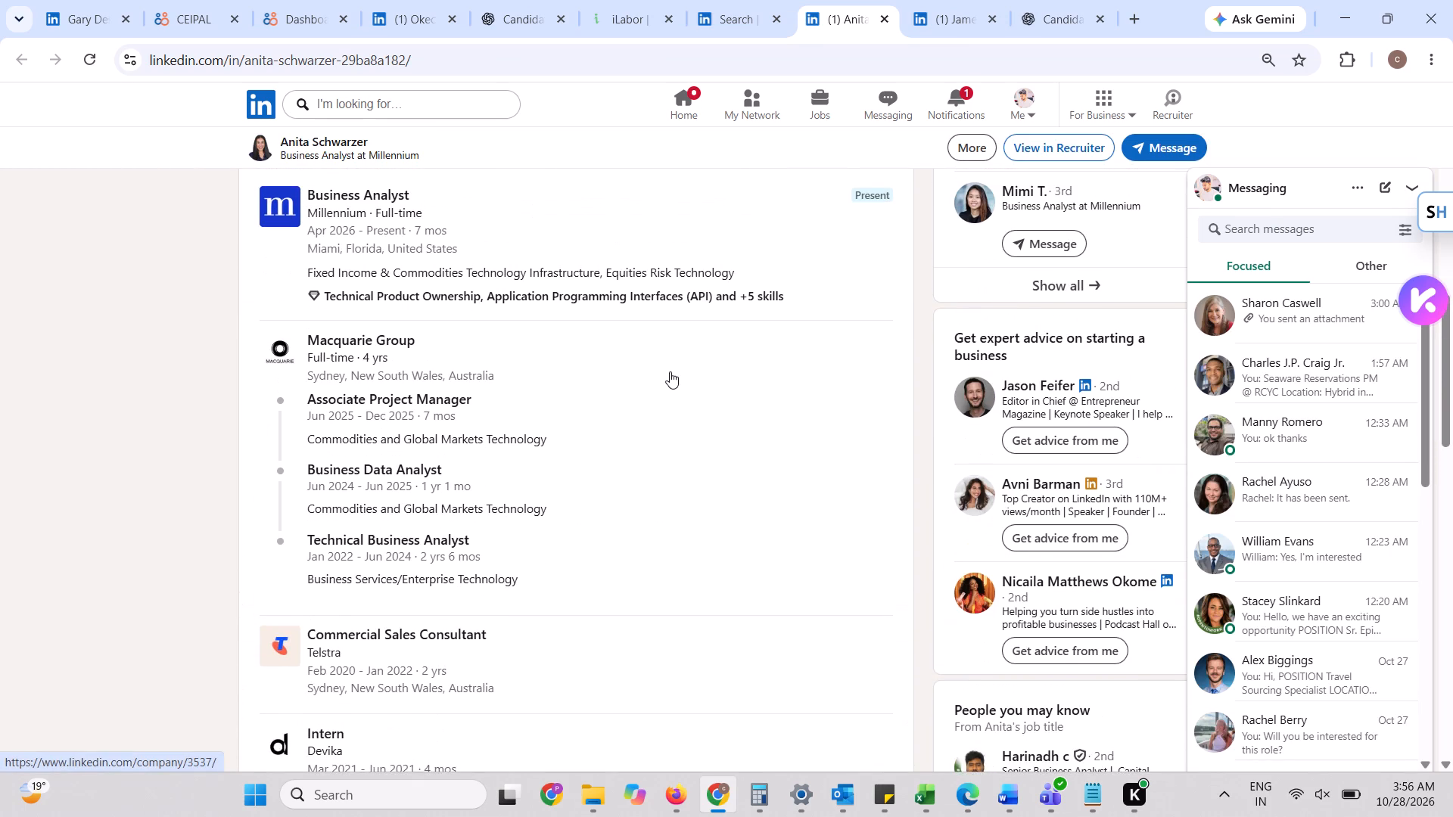
scroll(670, 371, up, 9)
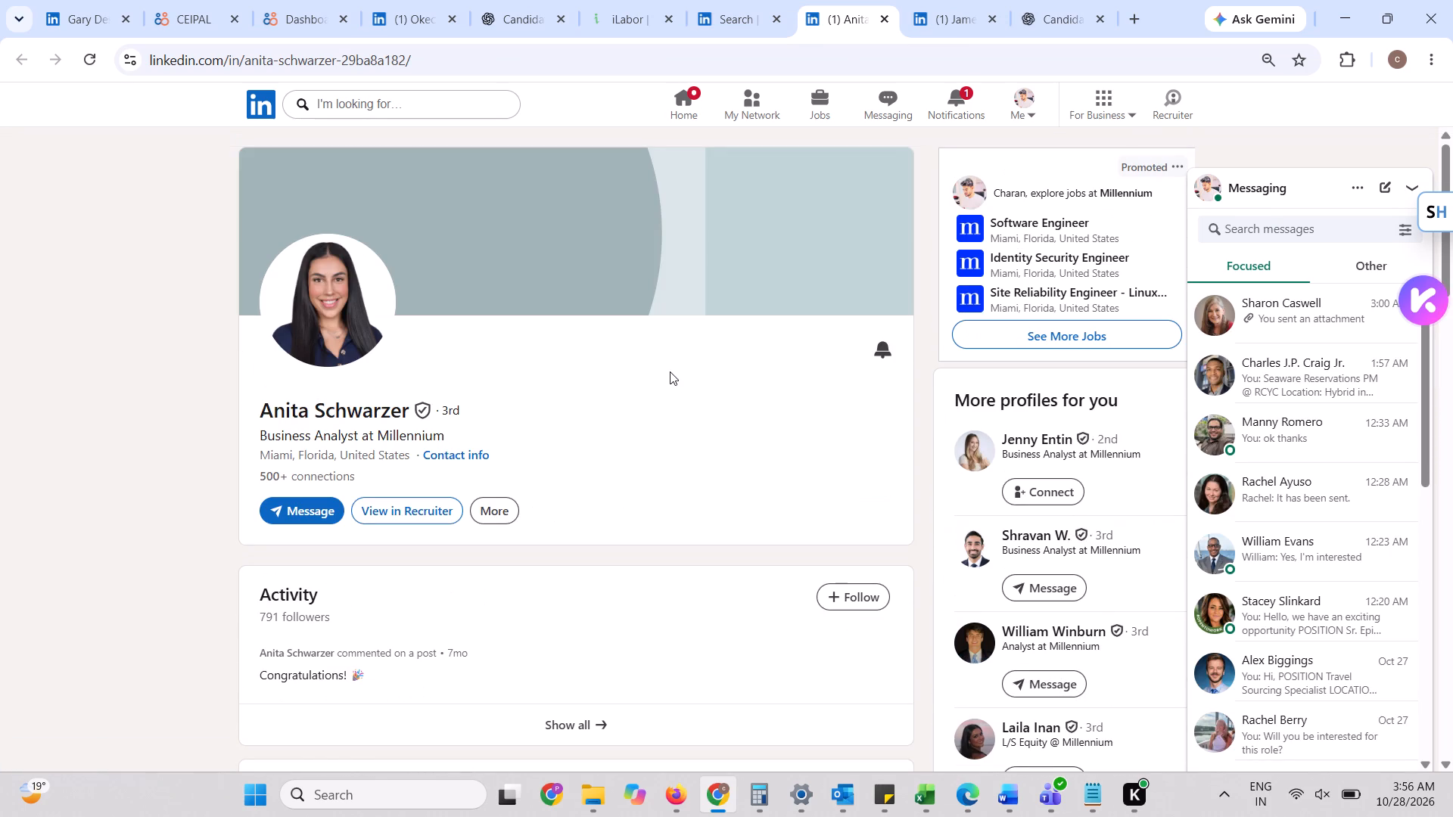
scroll(670, 371, down, 9)
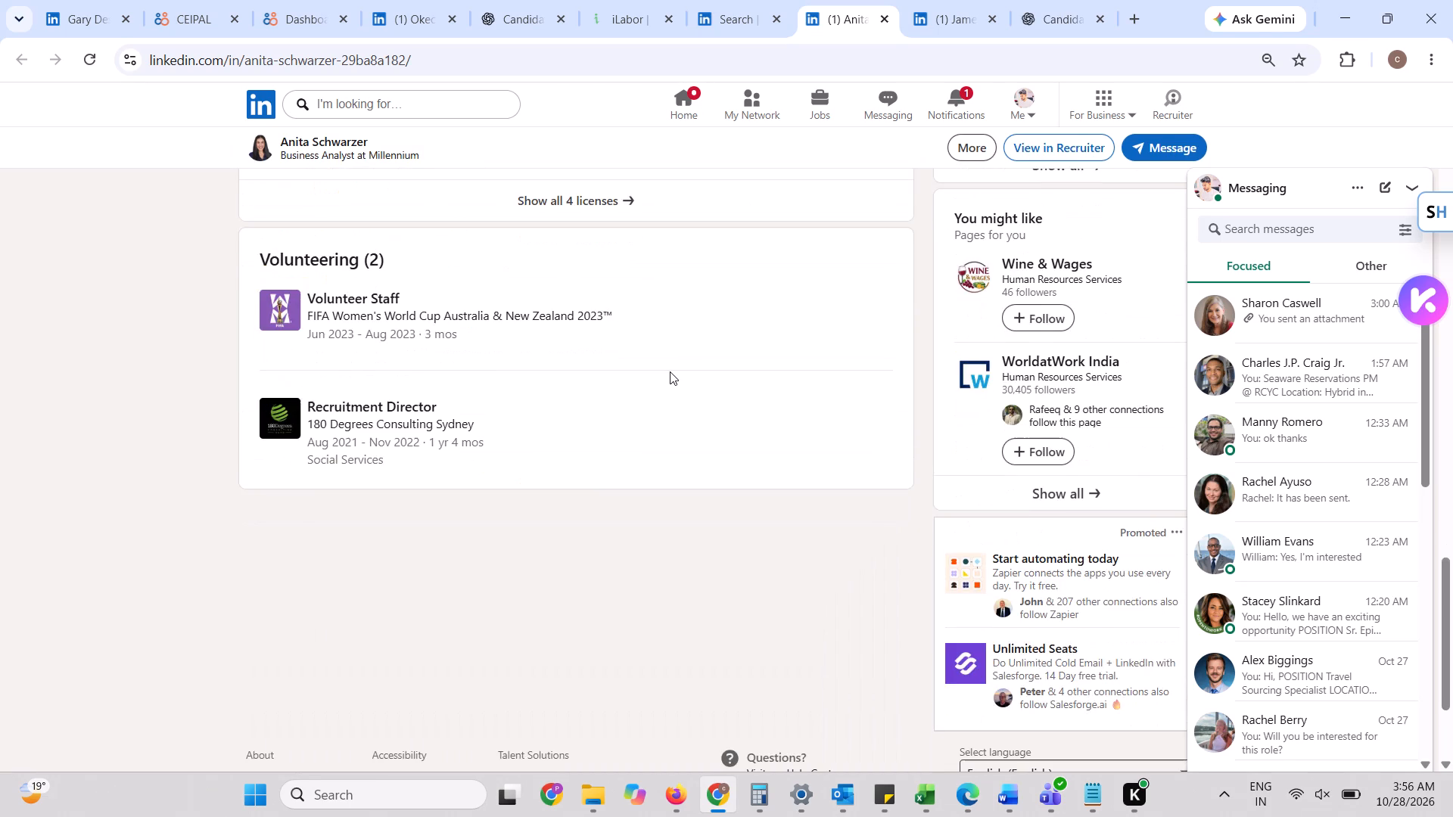
scroll(670, 371, up, 10)
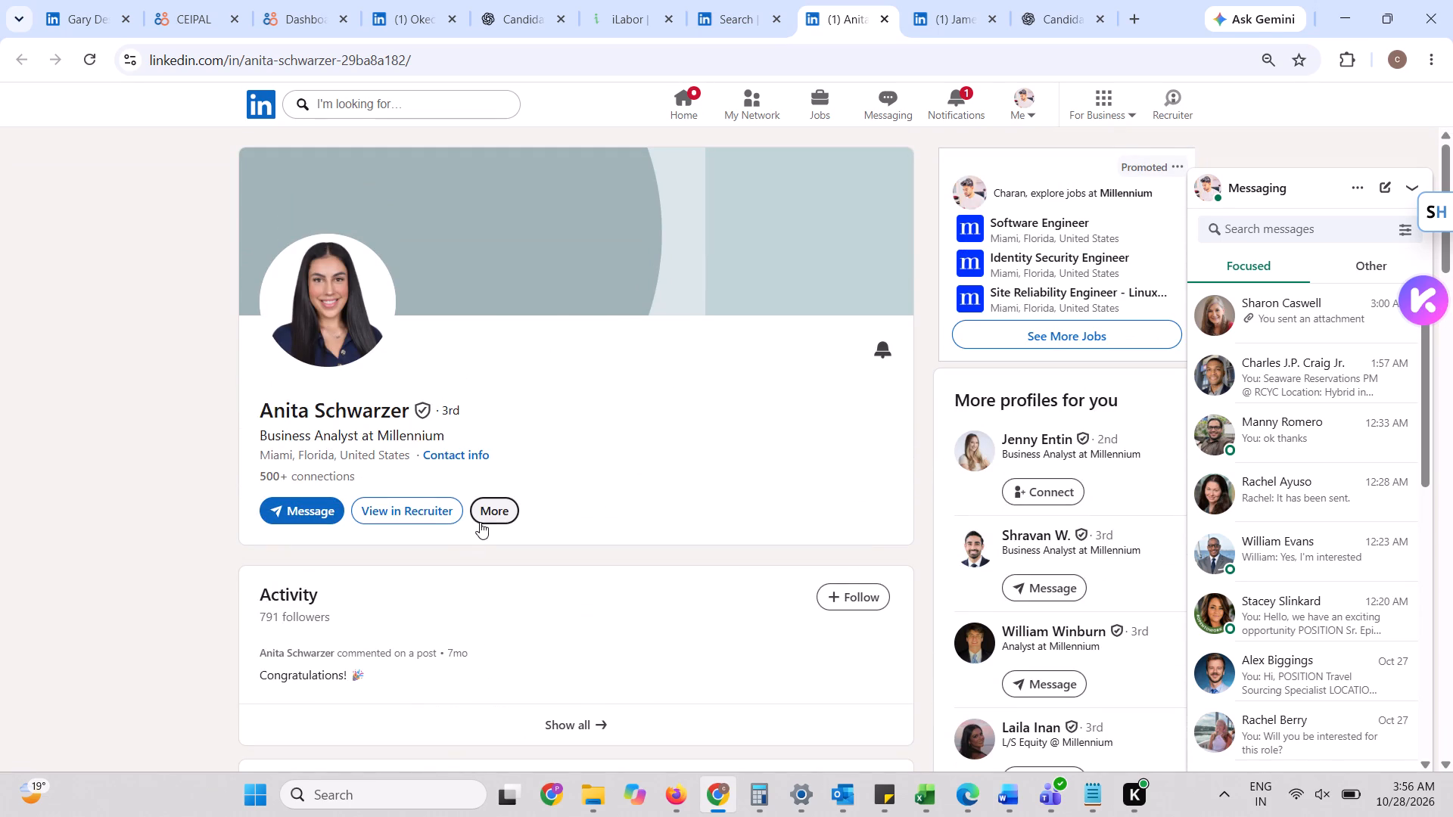
Send a connection invitation to the Business Analyst at Millennium and close the profile.
click(482, 521)
click(555, 346)
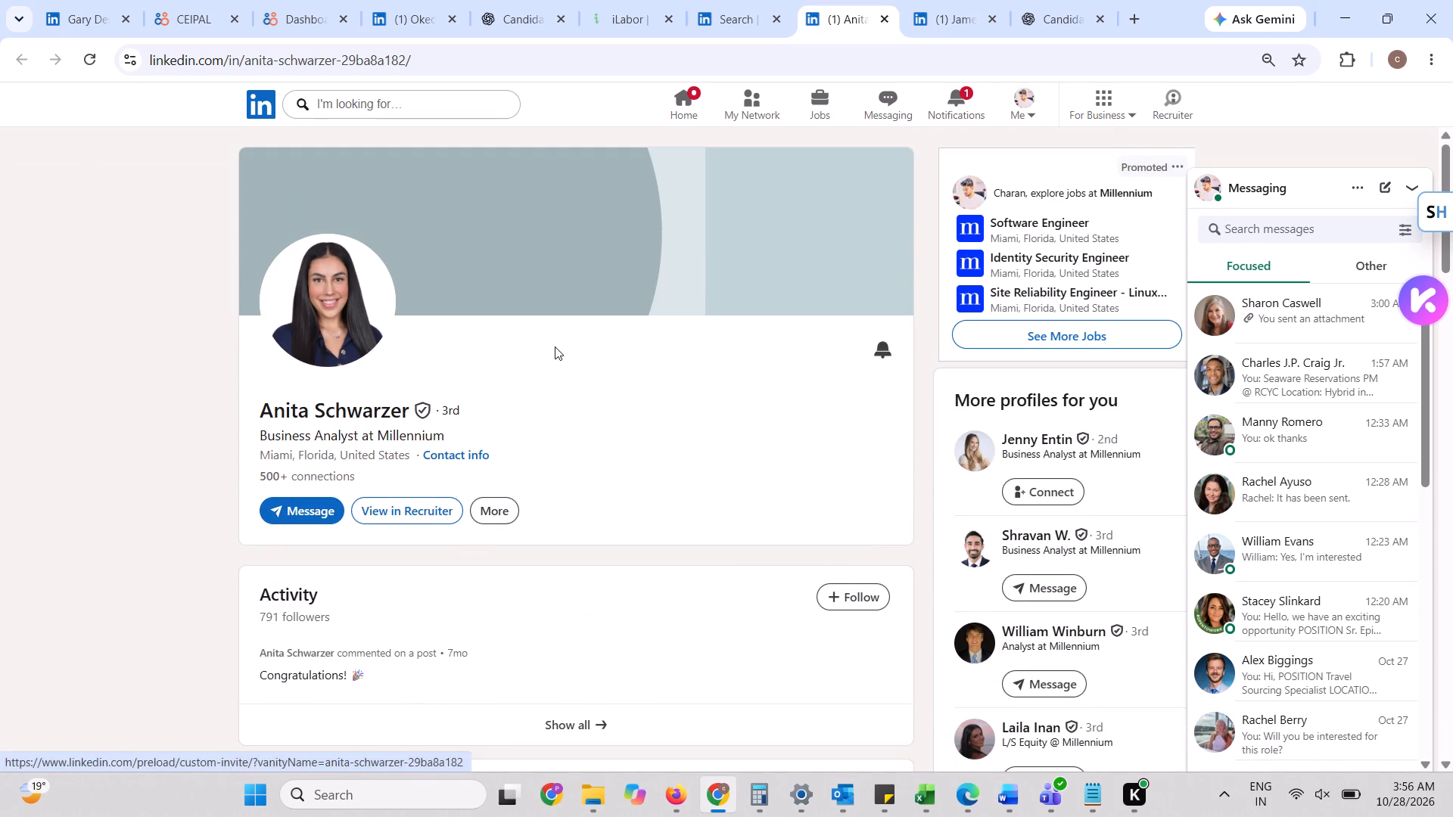
click(849, 297)
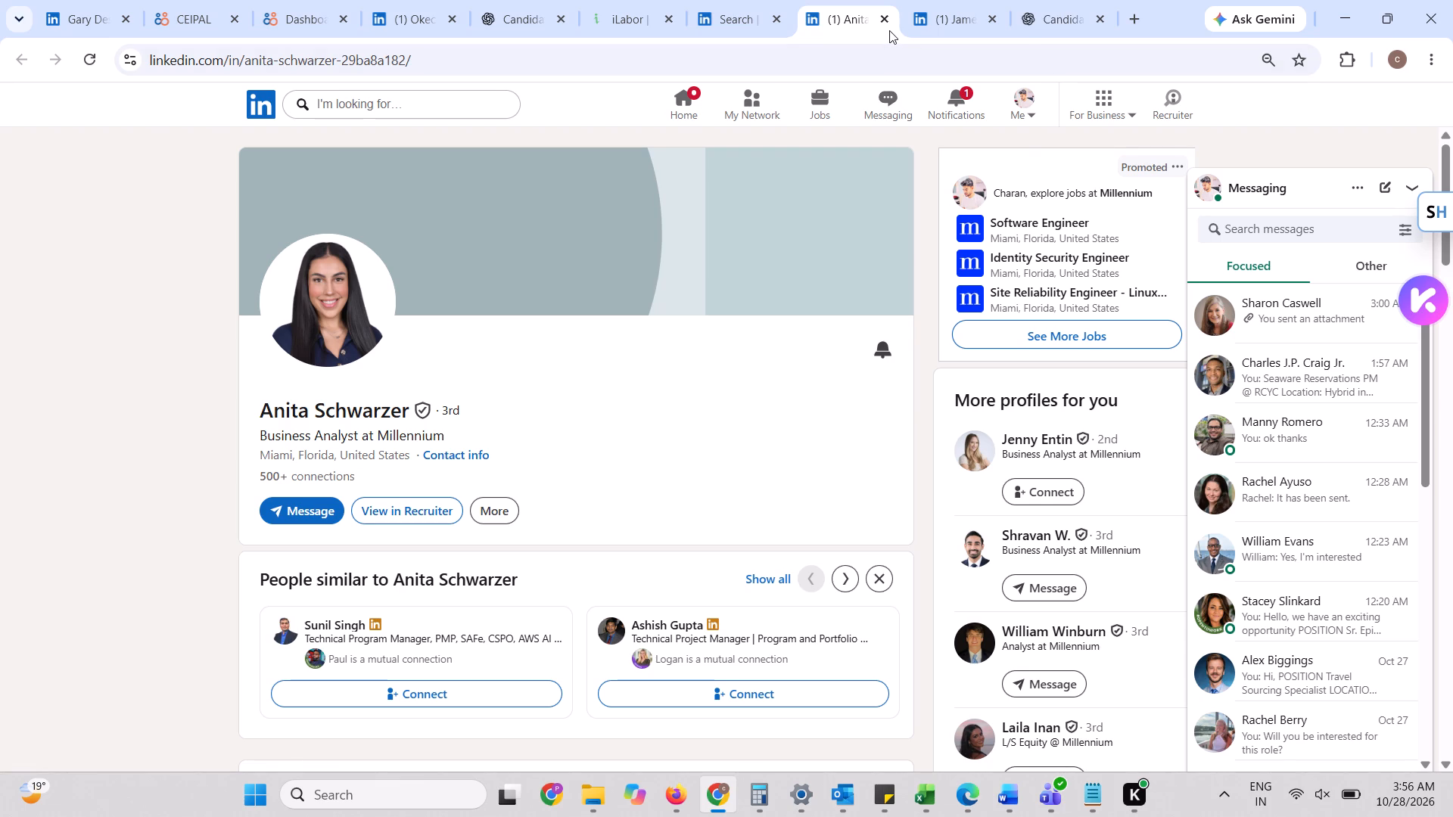
click(888, 22)
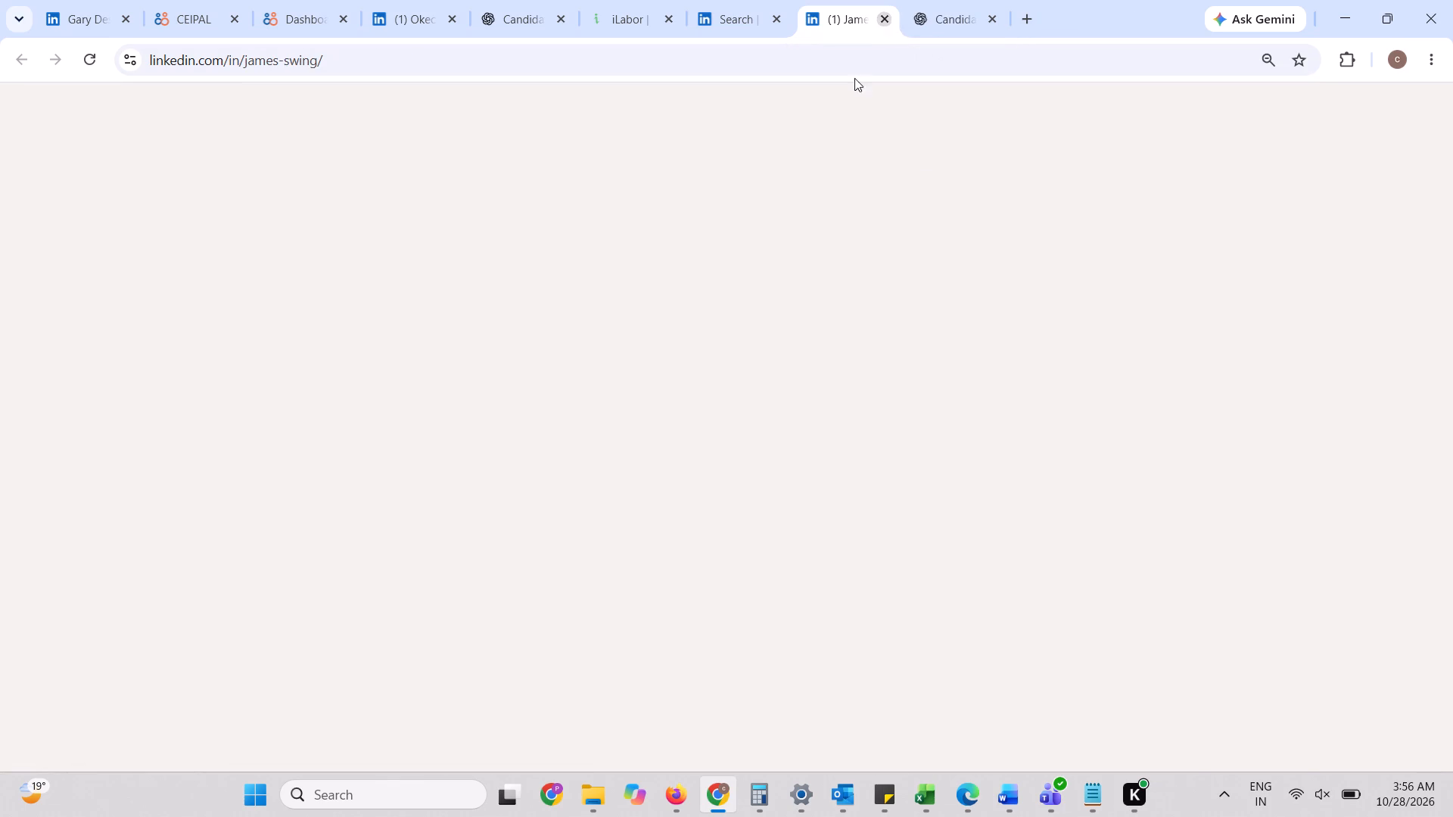
Review the summary and work experience of the NextEra Energy Business Analyst III candidate.
scroll(658, 603, down, 2)
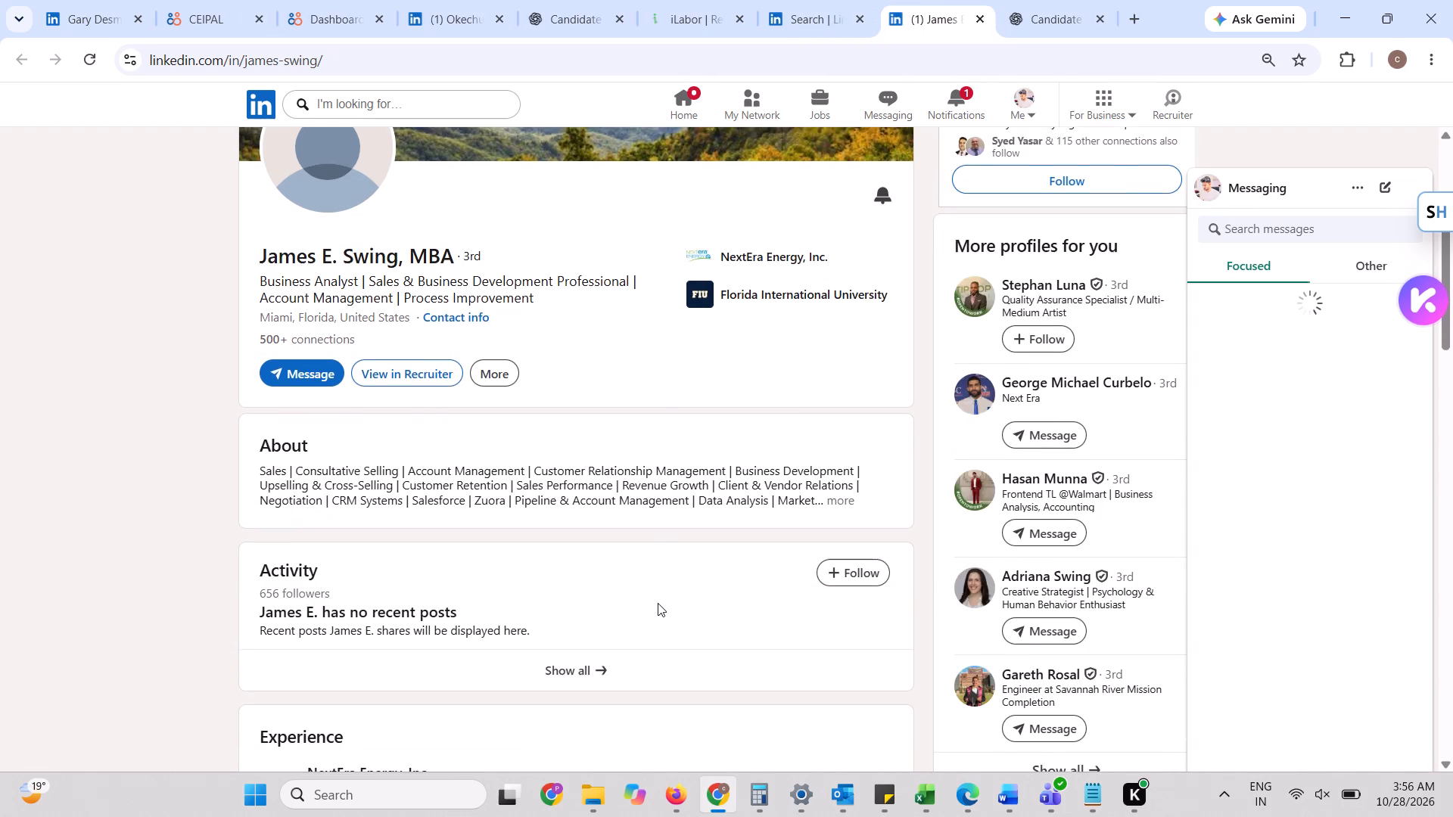
scroll(658, 603, down, 2)
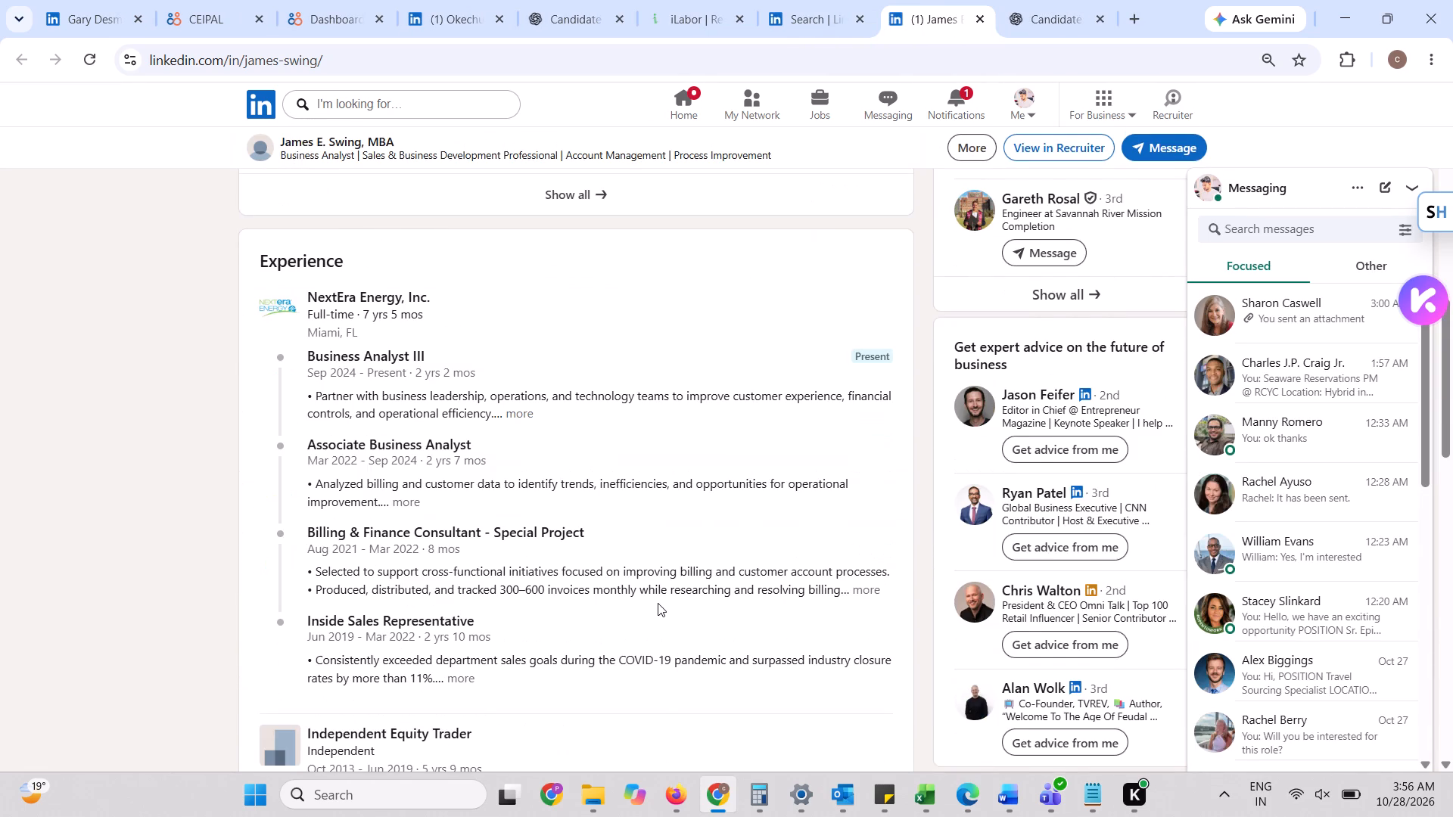
Finish reviewing the experience of the NextEra Energy Business Analyst III candidate and close that profile.
scroll(658, 603, down, 3)
click(982, 23)
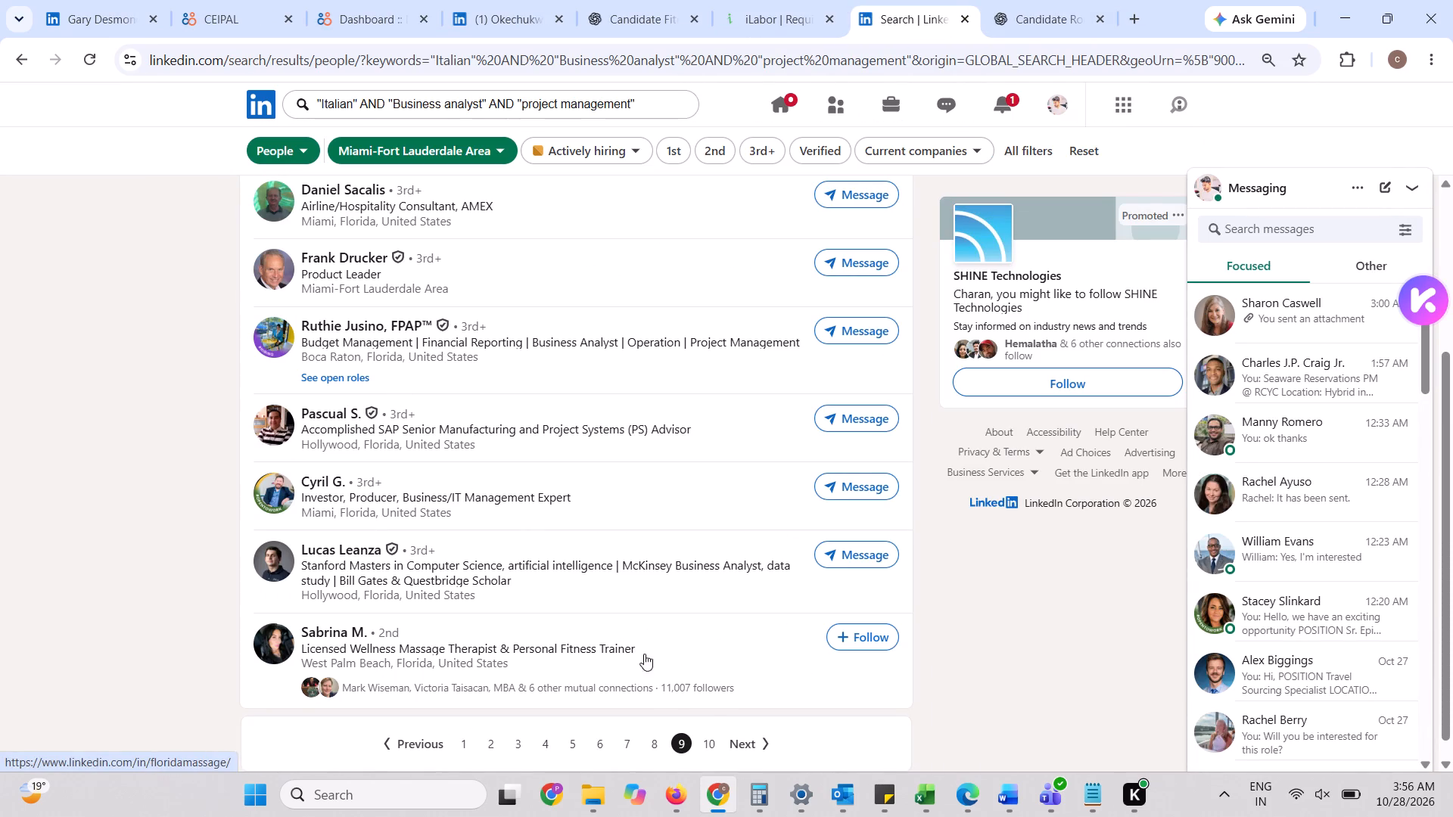
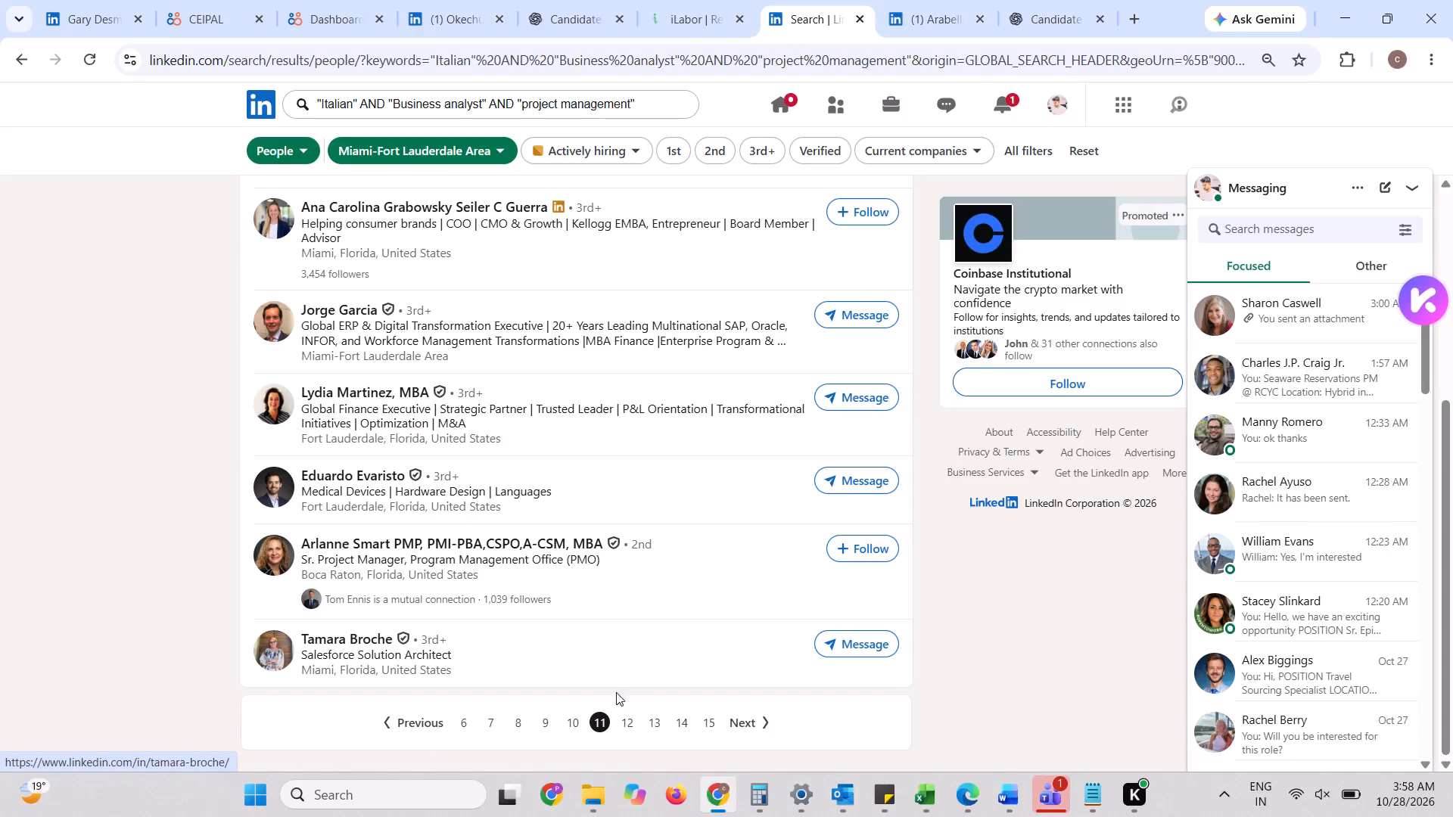
Look through page 12 of the Miami-Fort Lauderdale people results for Italian-speaking business analysts, and advance to the following results page.
click(631, 728)
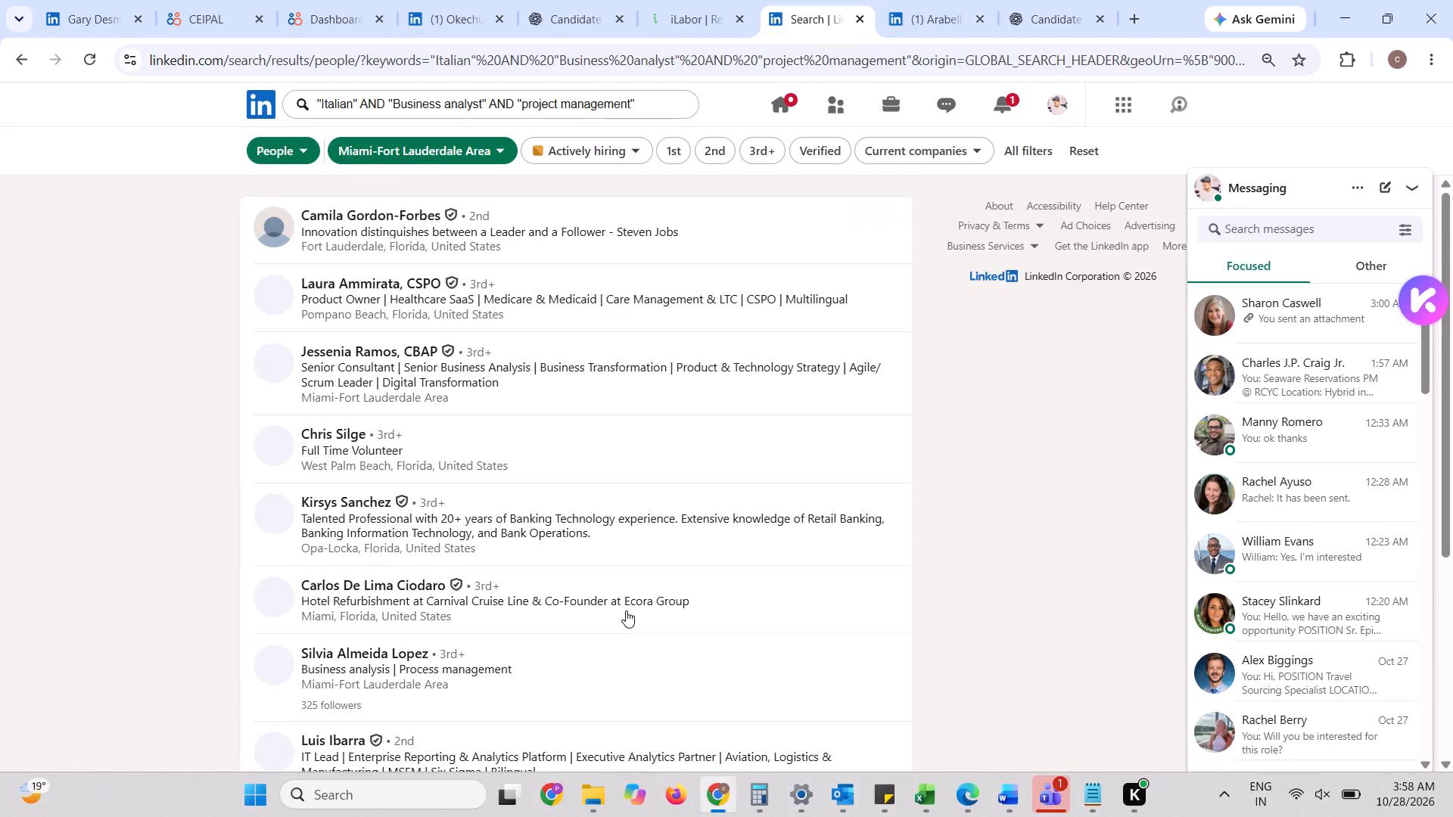
scroll(129, 476, down, 1)
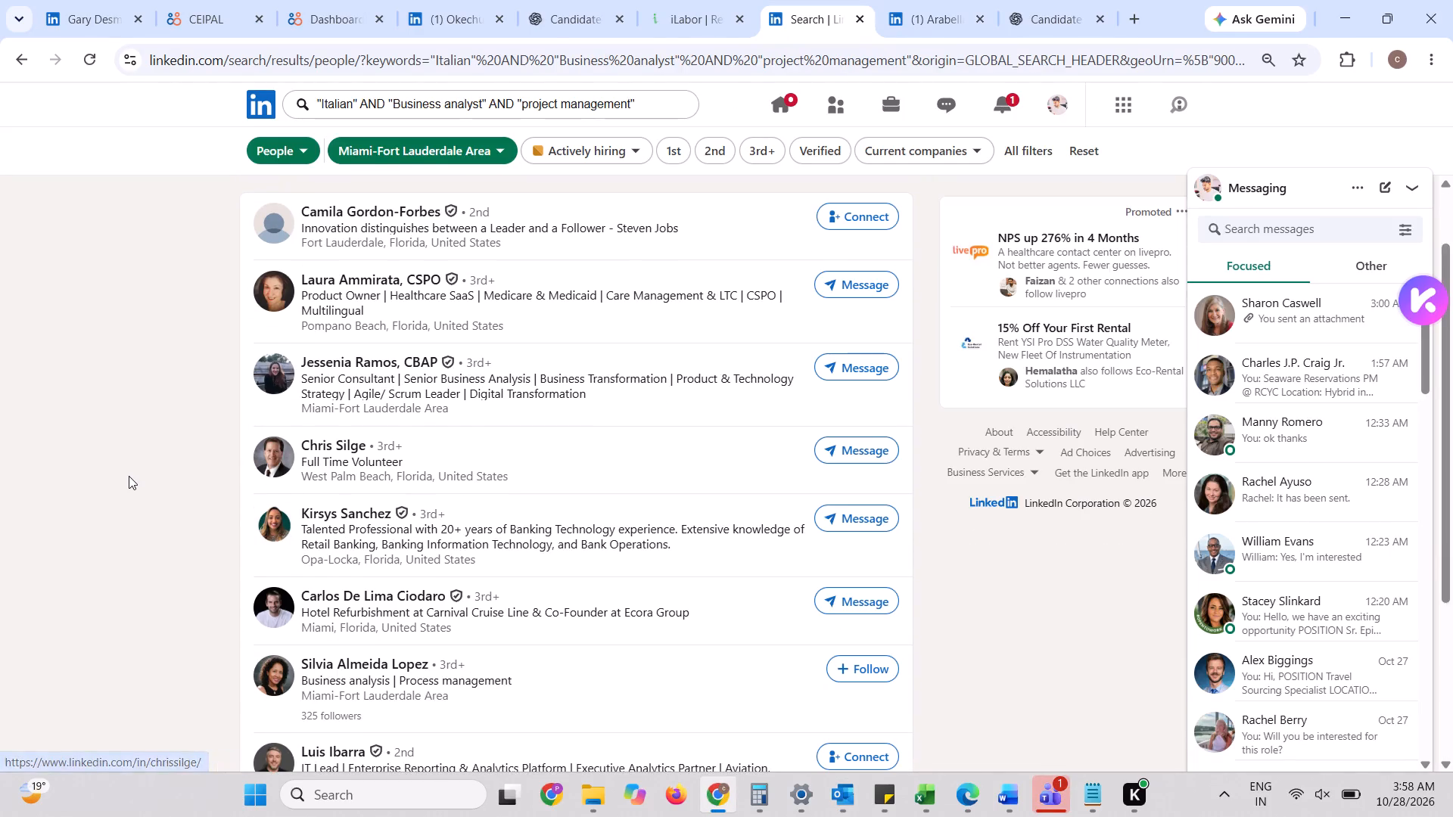
scroll(129, 476, down, 2)
click(626, 728)
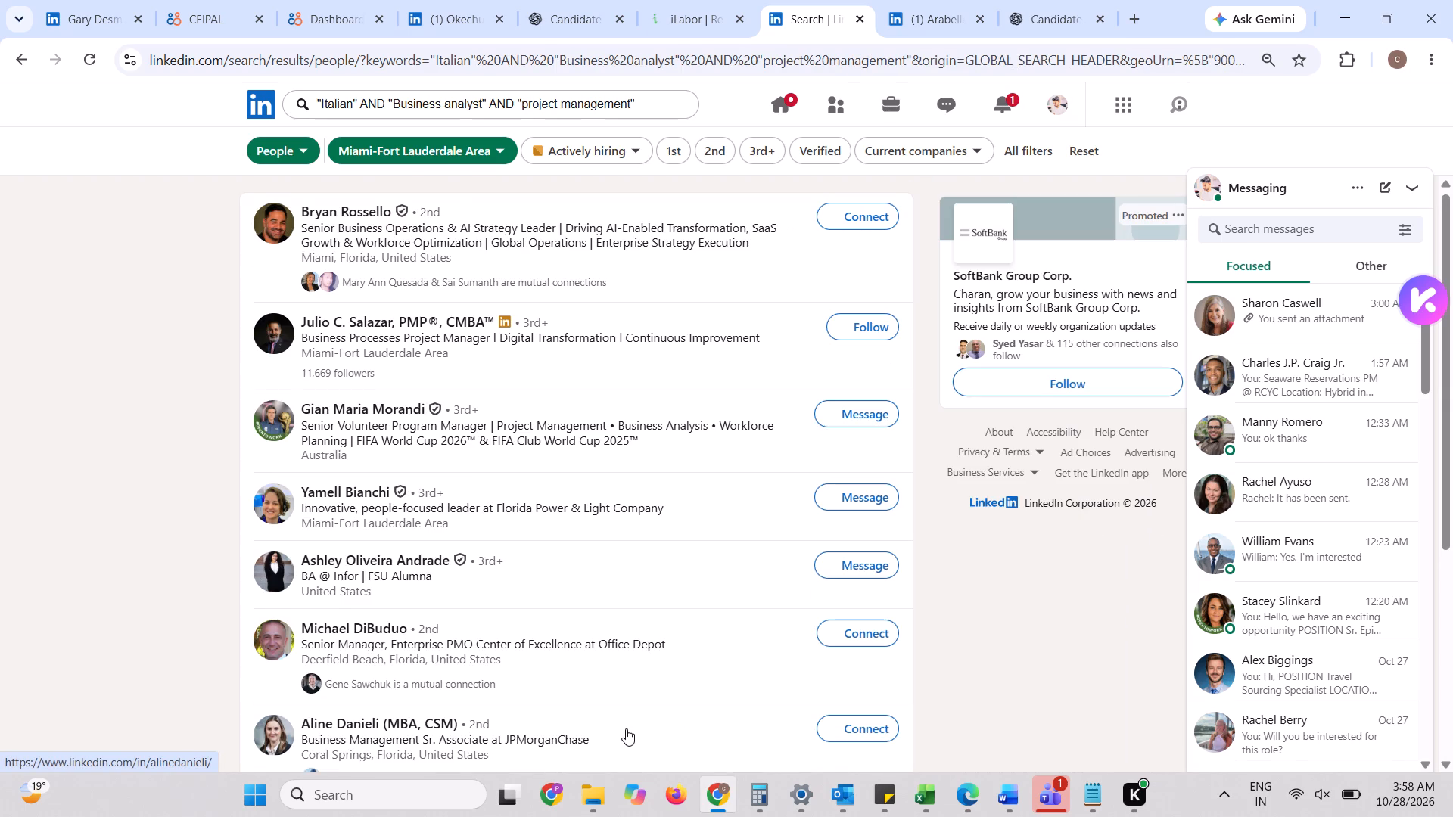
click(363, 407)
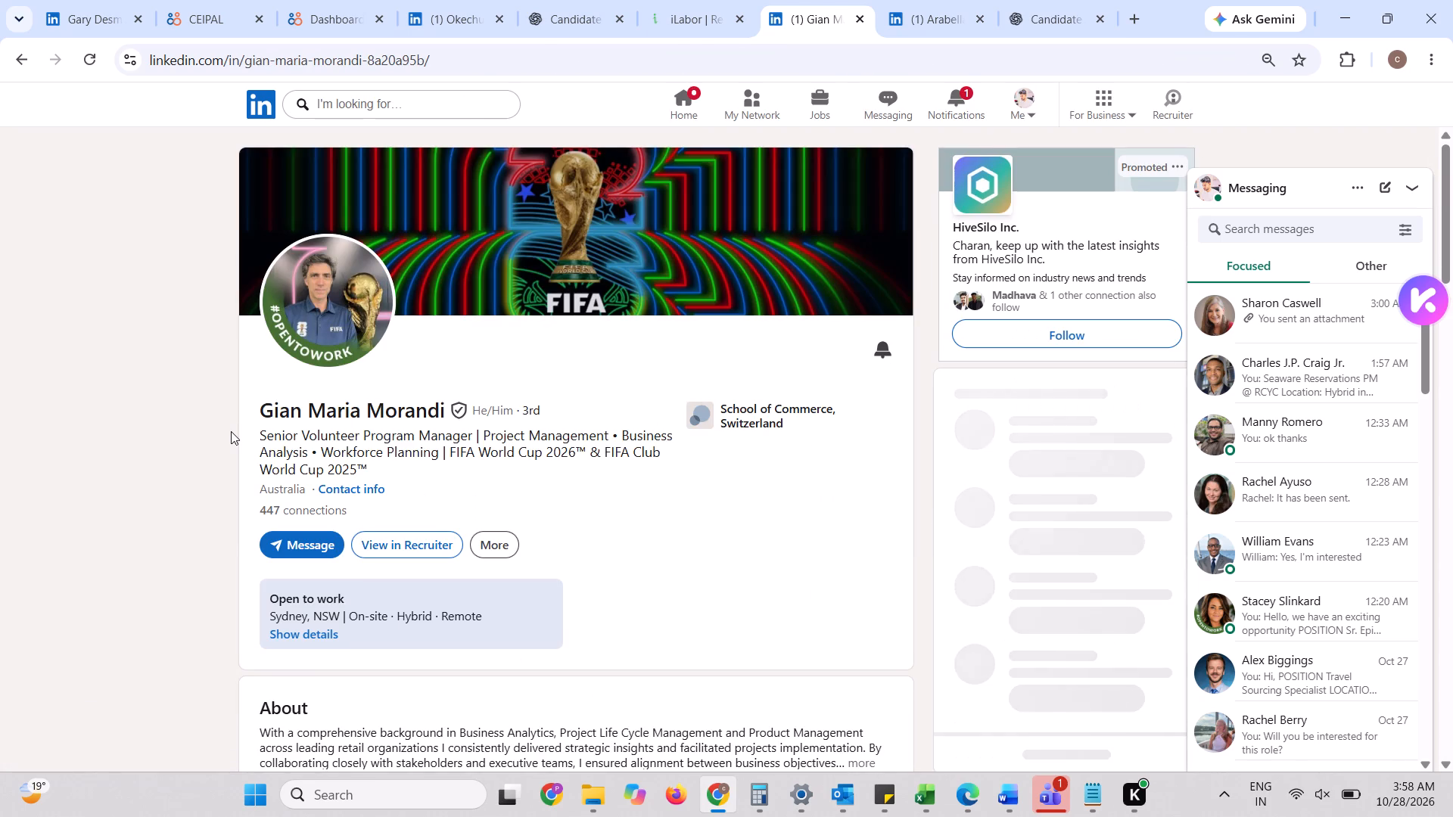
scroll(231, 431, down, 4)
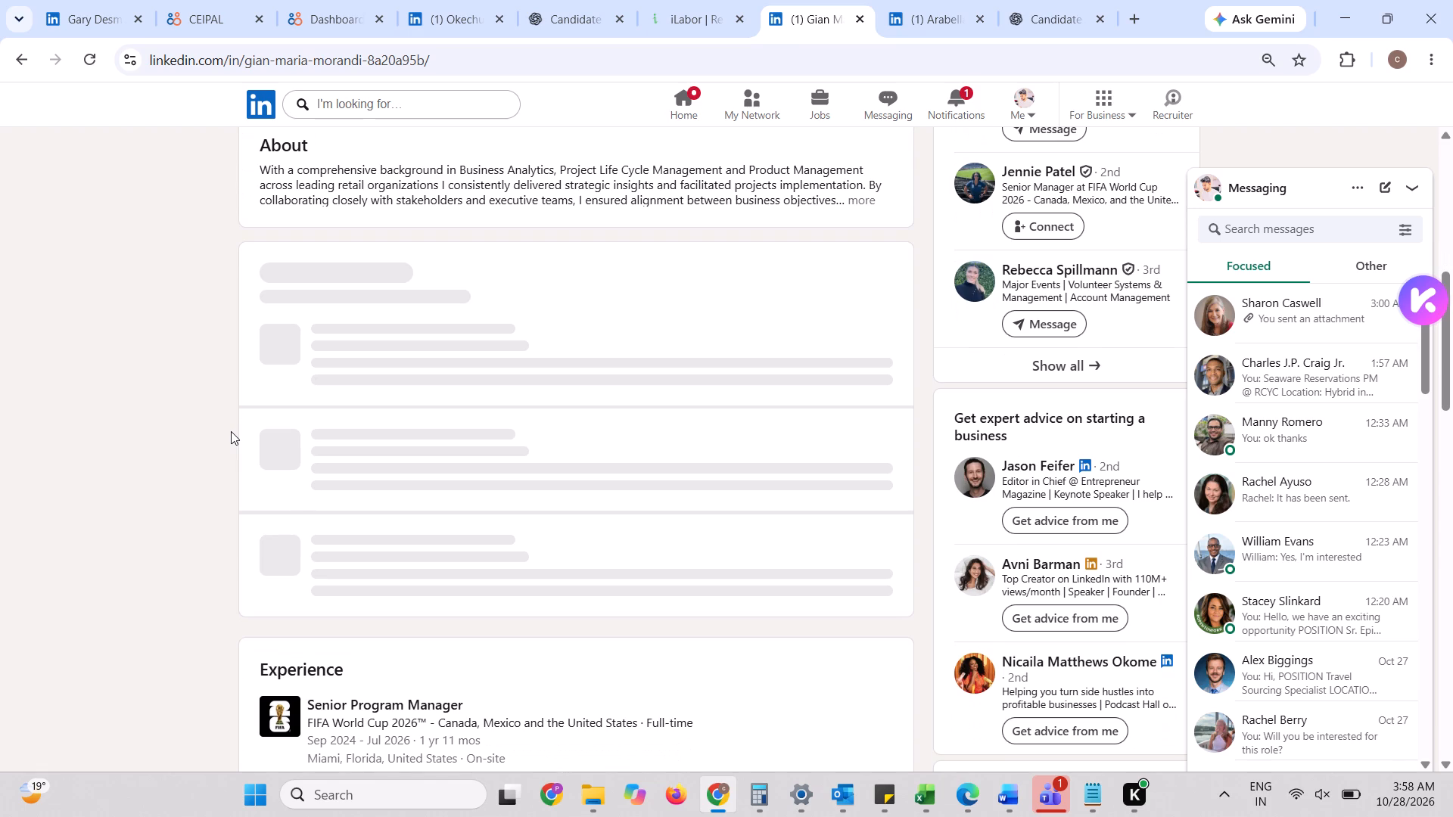
scroll(231, 431, down, 4)
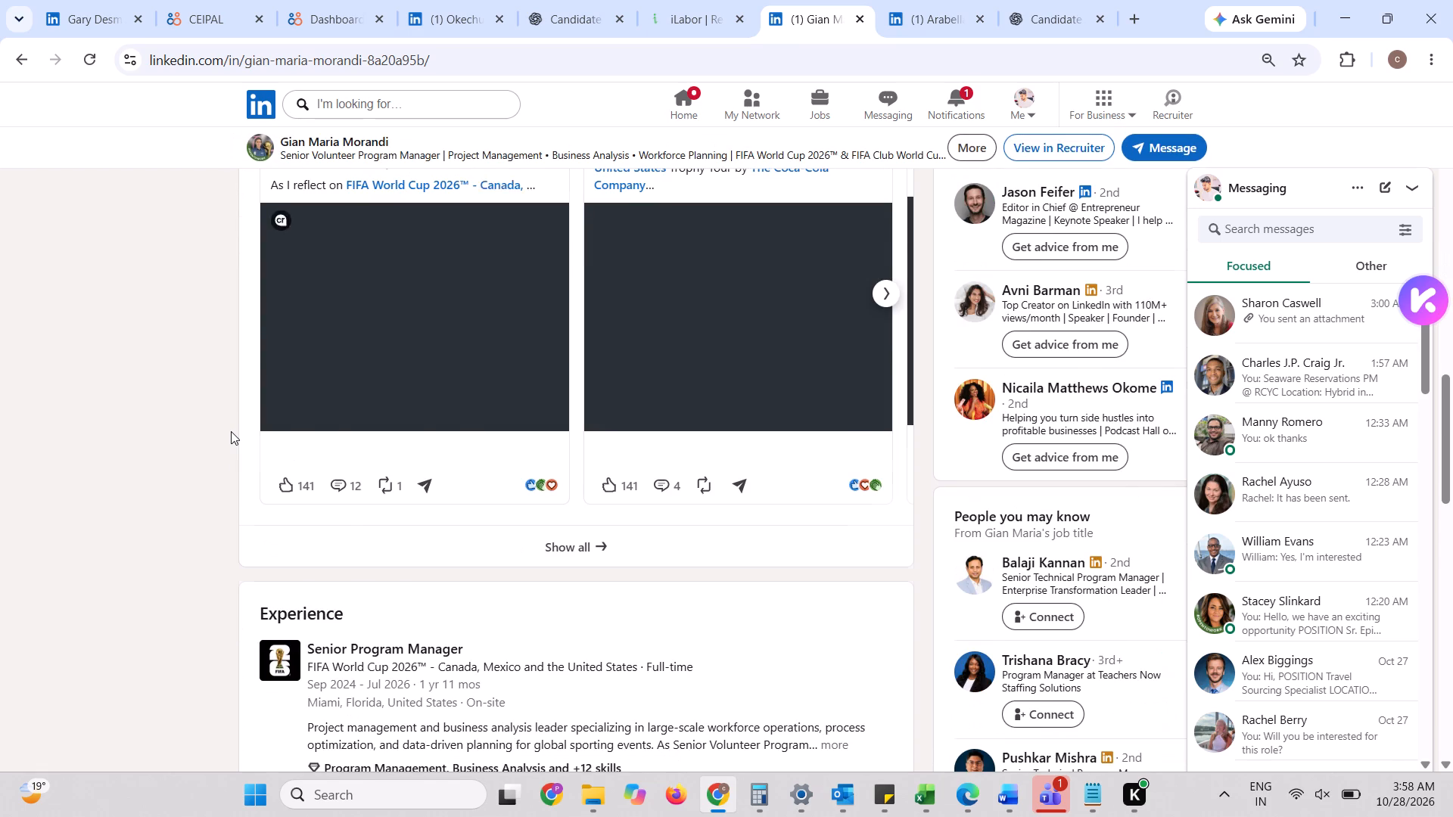
scroll(231, 431, up, 1)
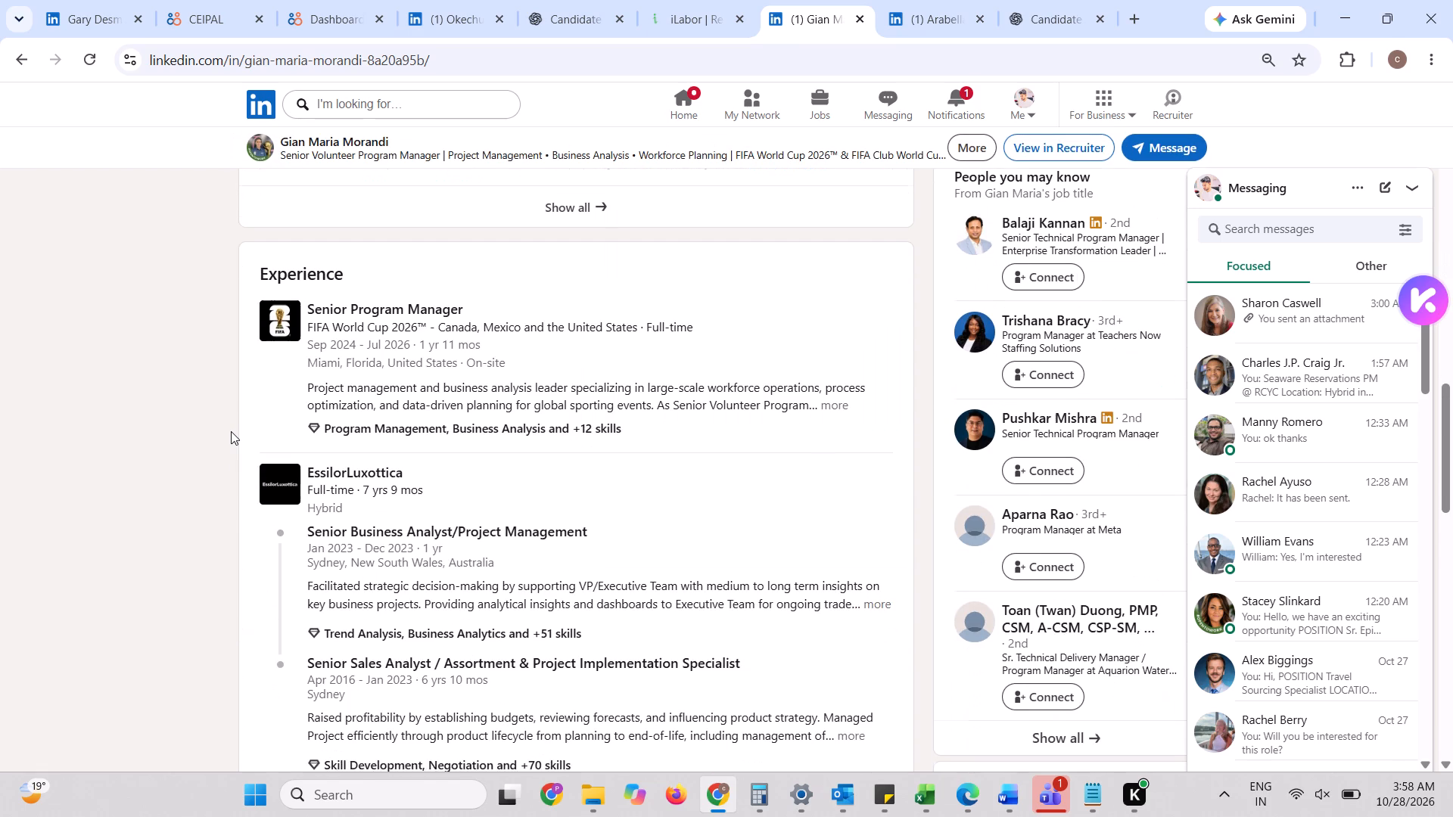
scroll(231, 431, up, 2)
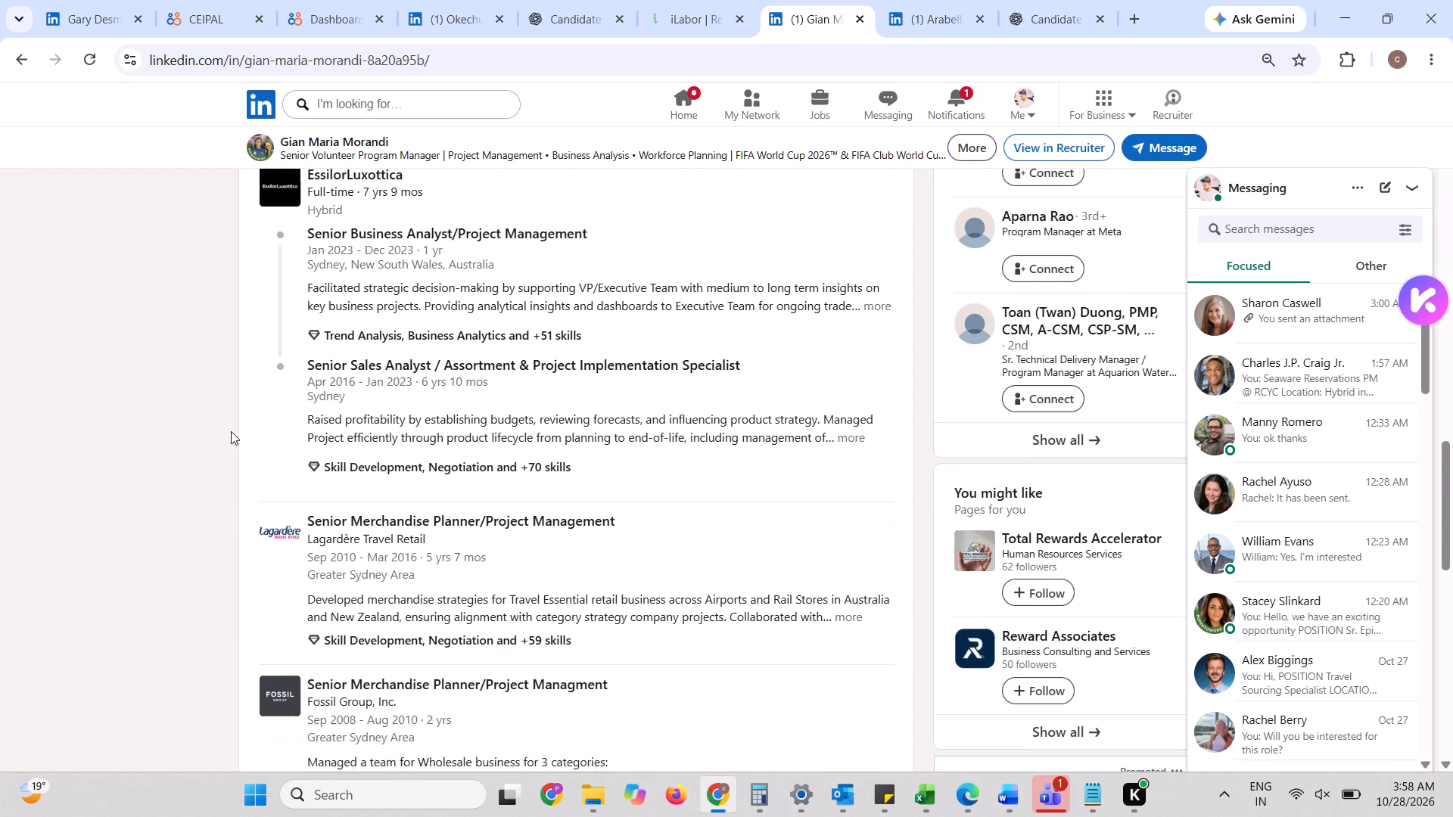
scroll(231, 431, up, 2)
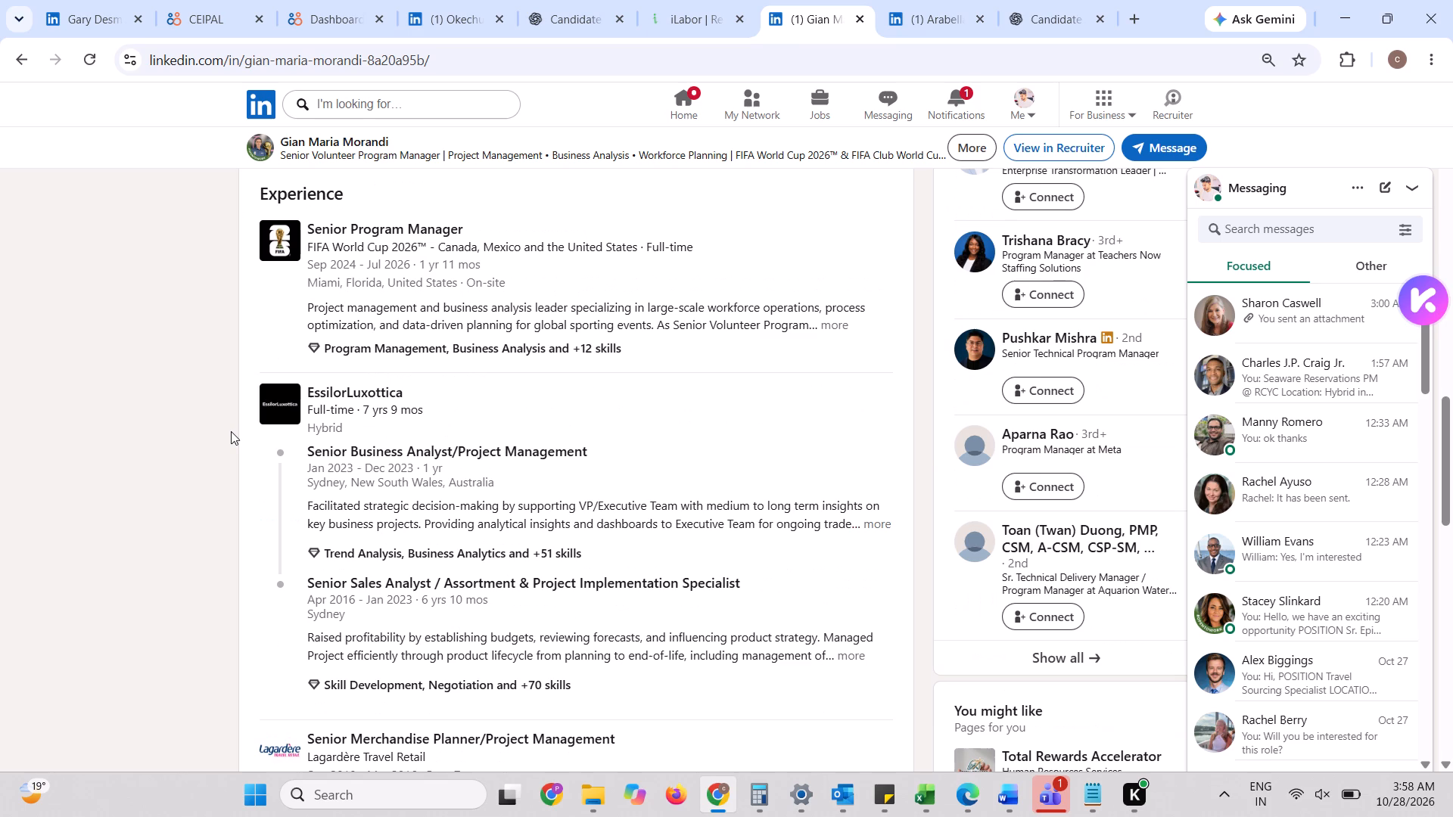
scroll(231, 431, up, 1)
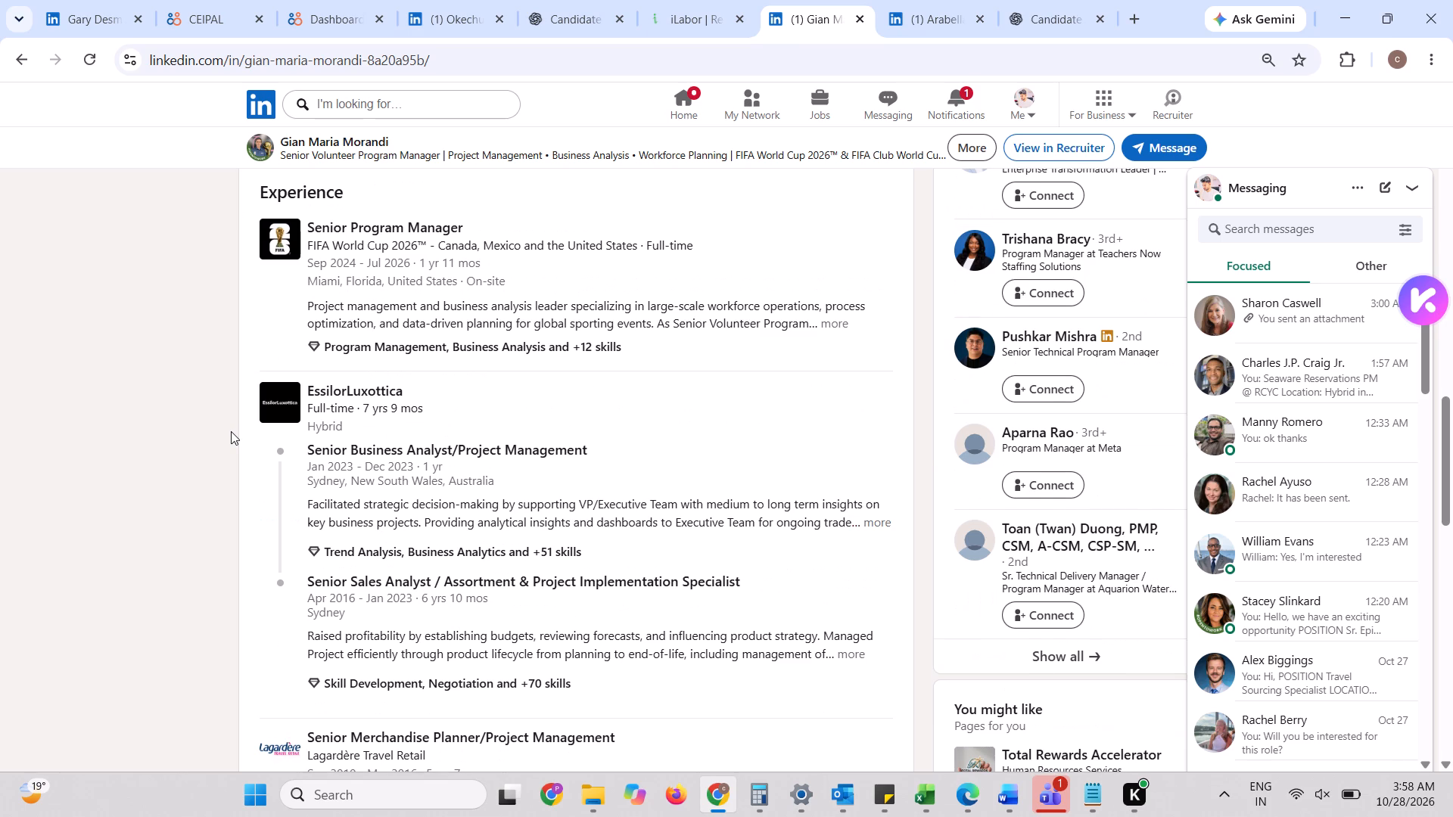
scroll(231, 431, up, 6)
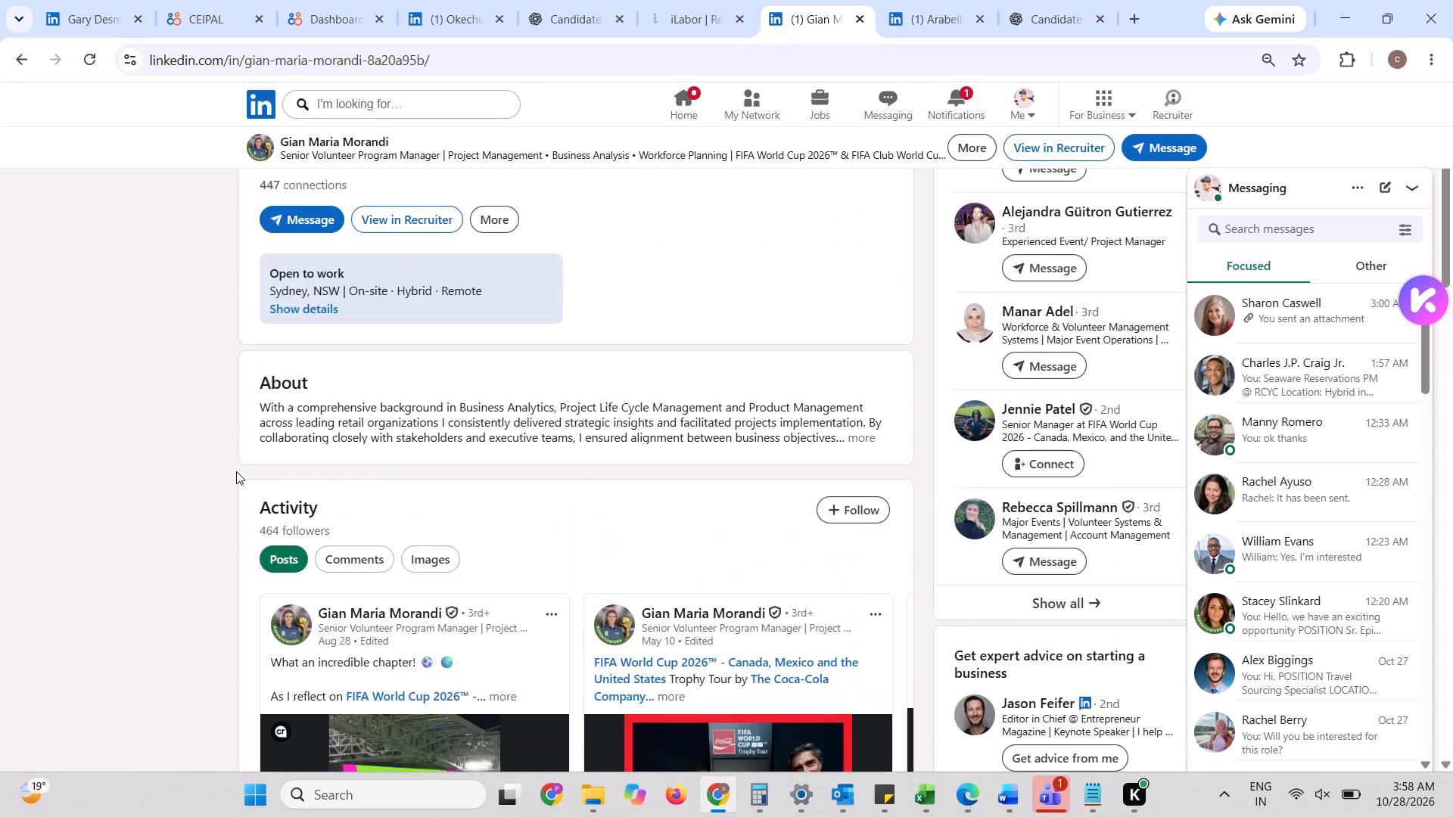
Send a connection invitation without a note to the FIFA World Cup Senior Volunteer Program Manager.
click(487, 541)
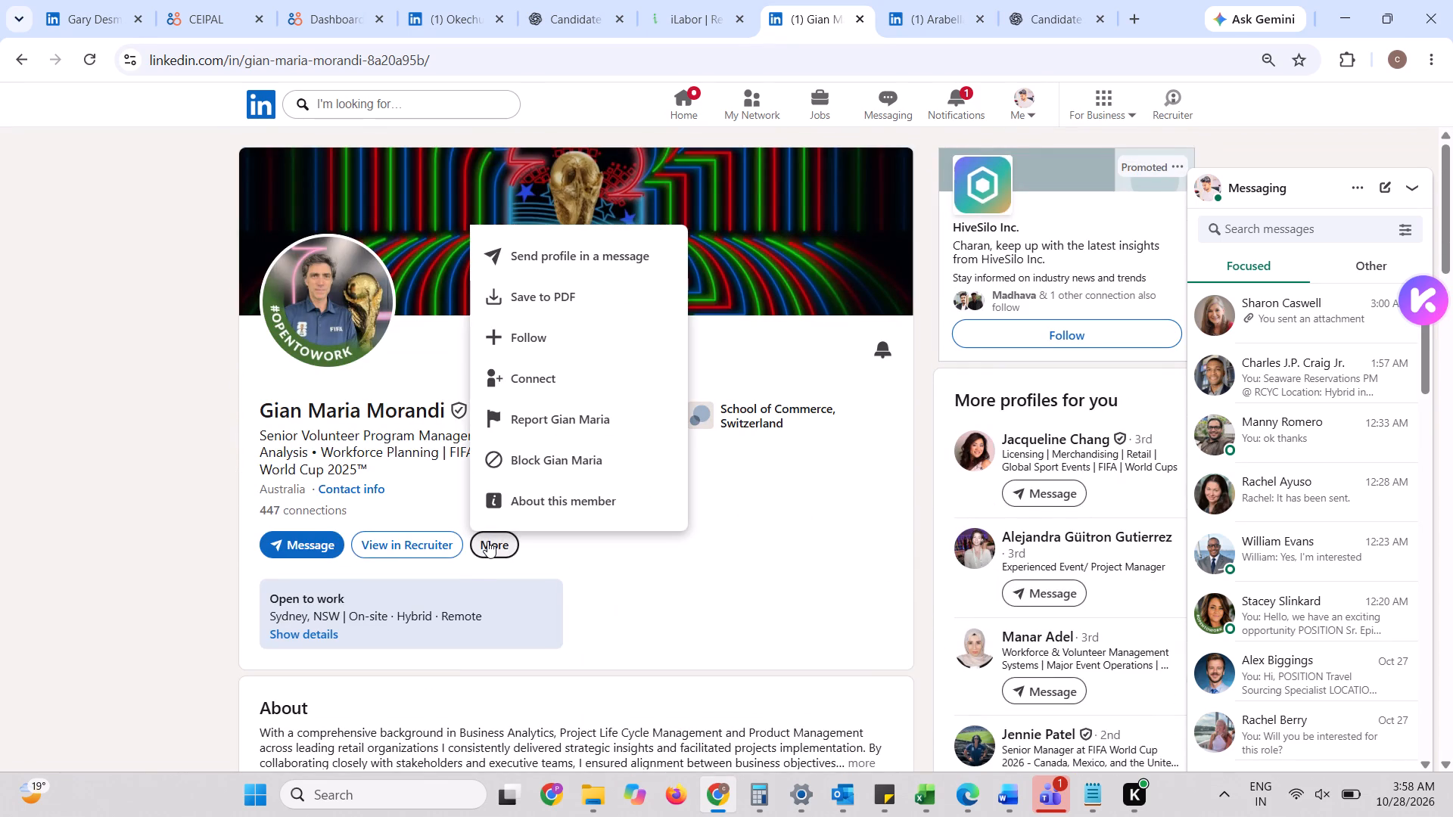
click(540, 371)
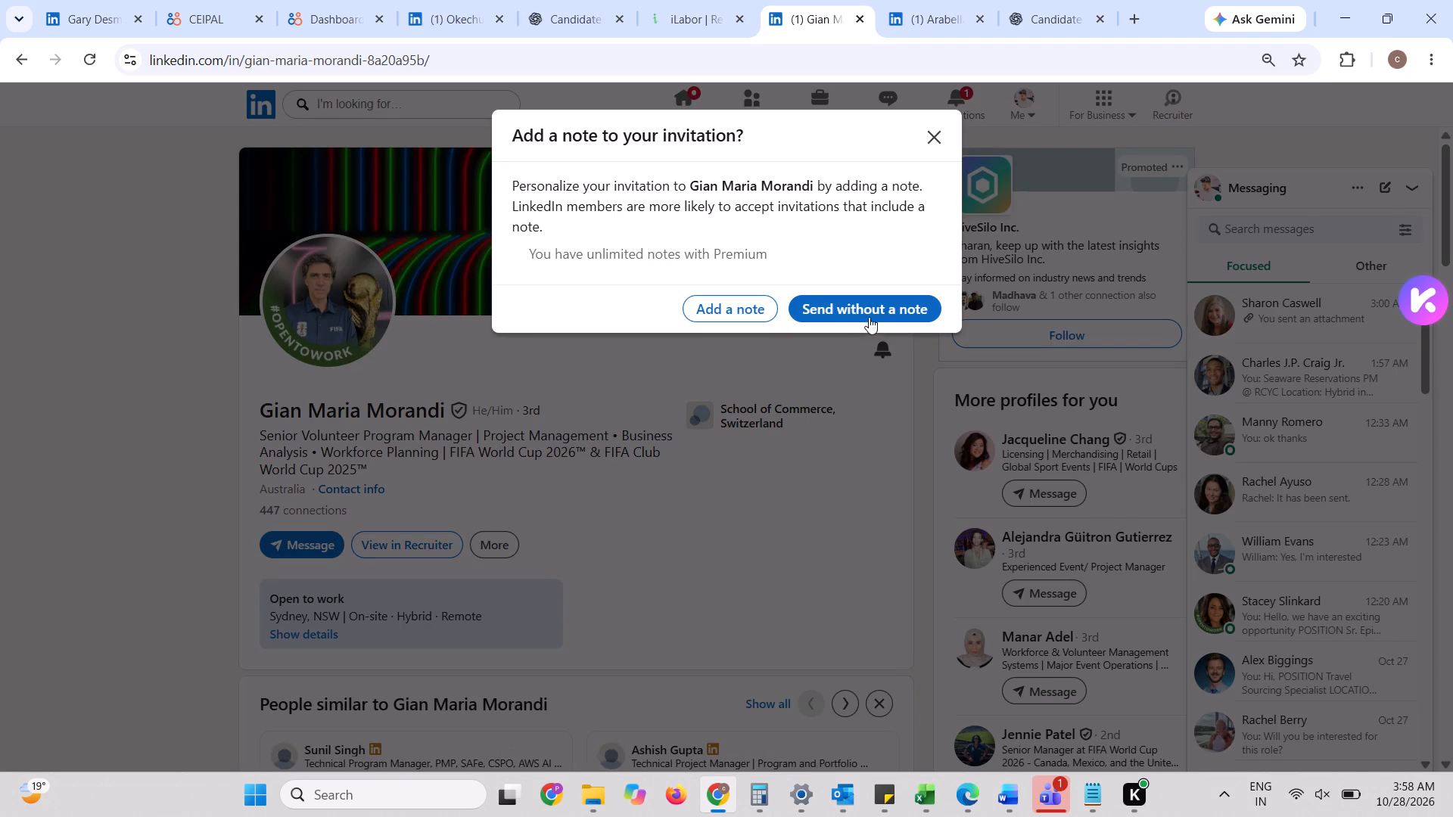
click(867, 309)
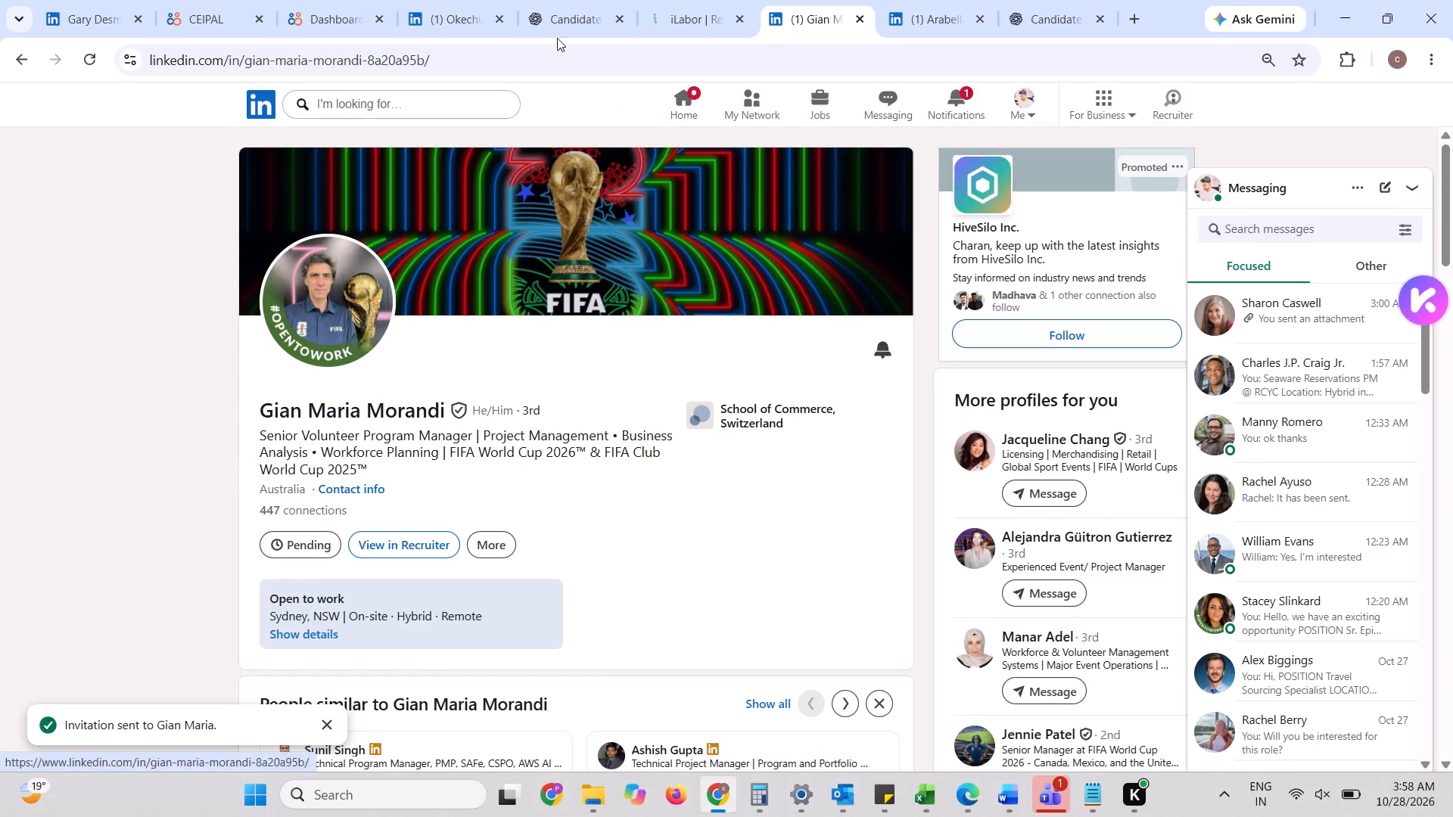
Switch to the opened profile of the Accenture Federal Services product leader and review the summary and work experience.
click(322, 0)
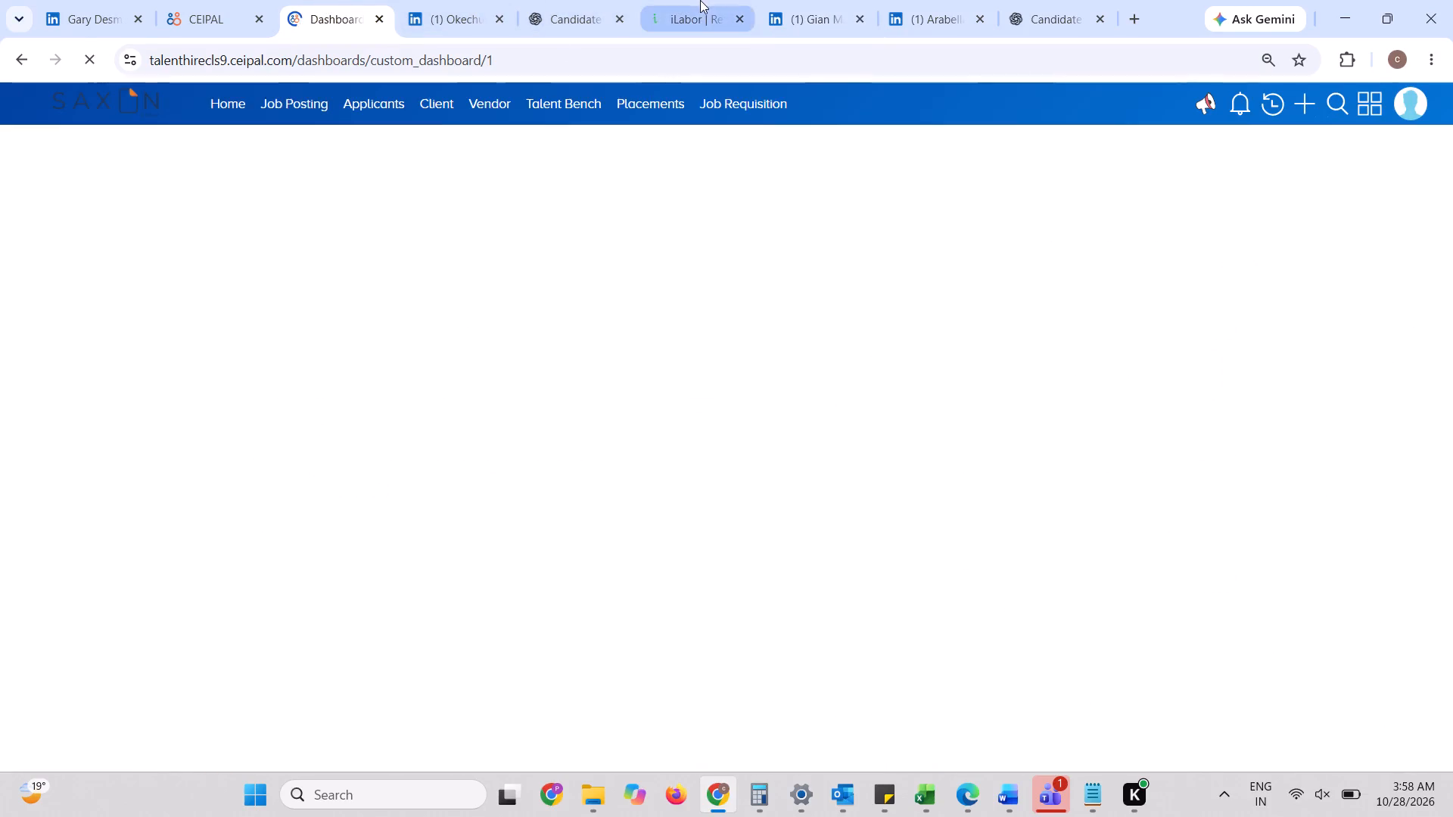
click(700, 0)
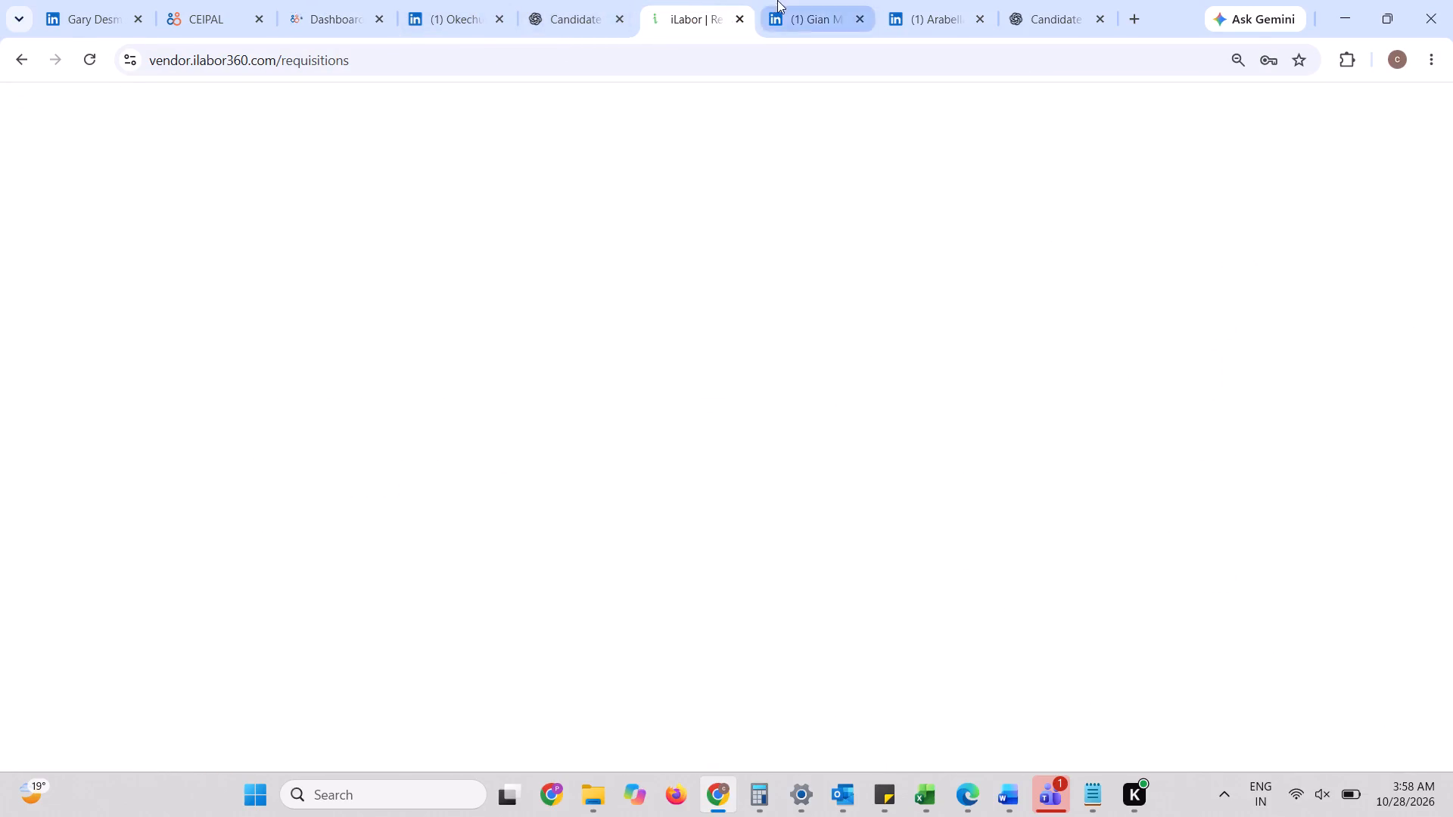
click(777, 0)
click(884, 0)
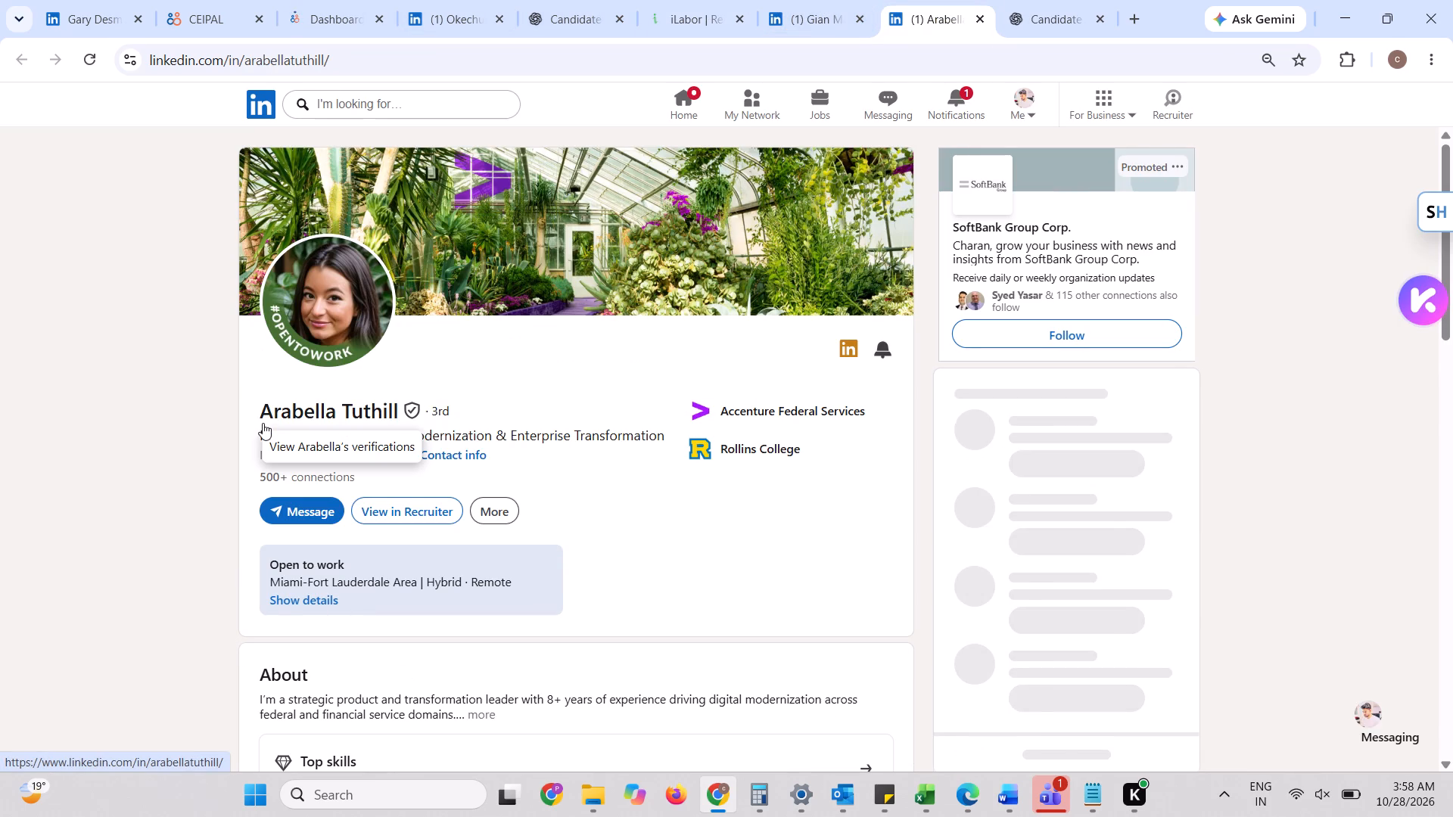
scroll(145, 600, down, 3)
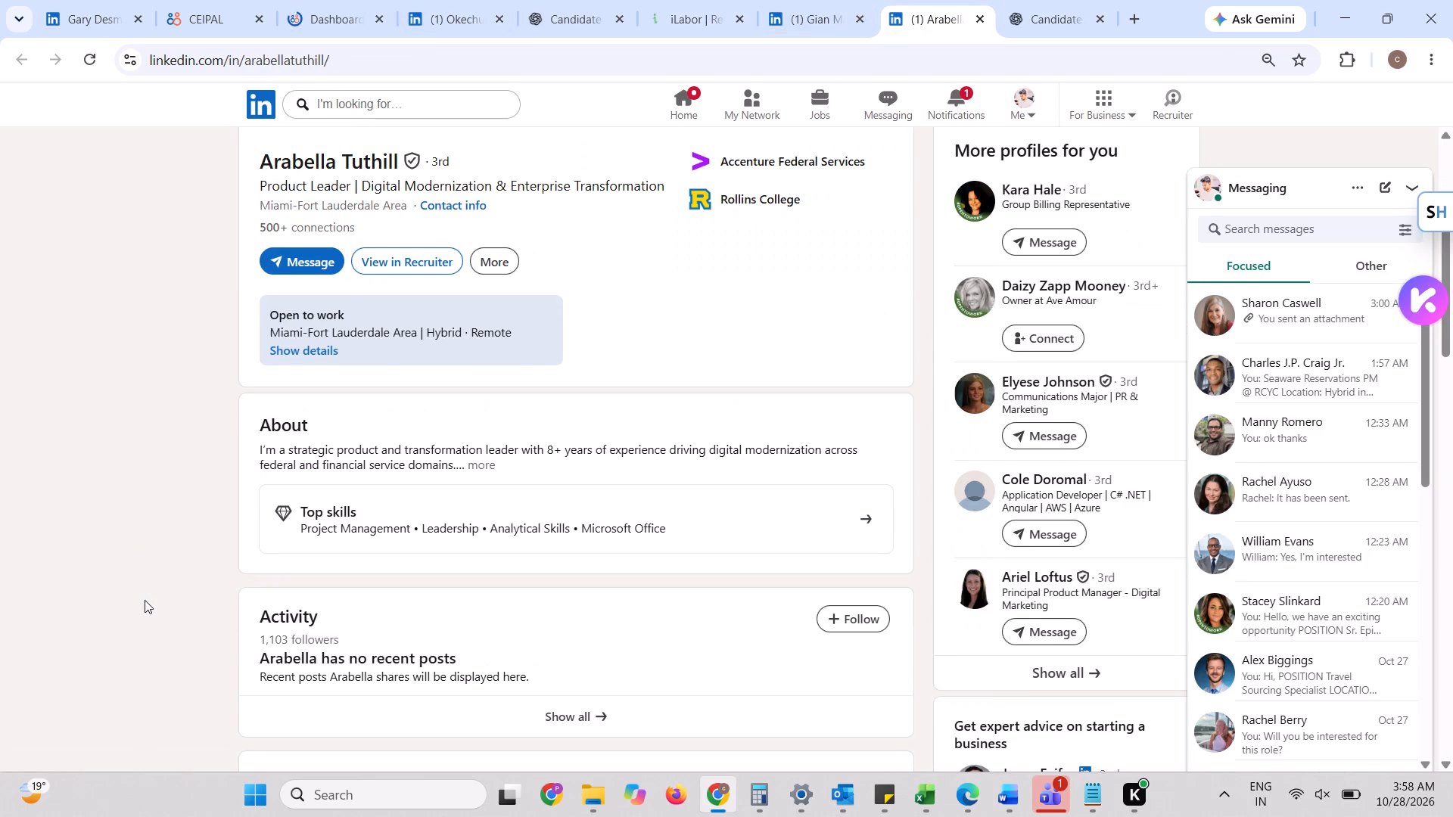
scroll(145, 600, down, 3)
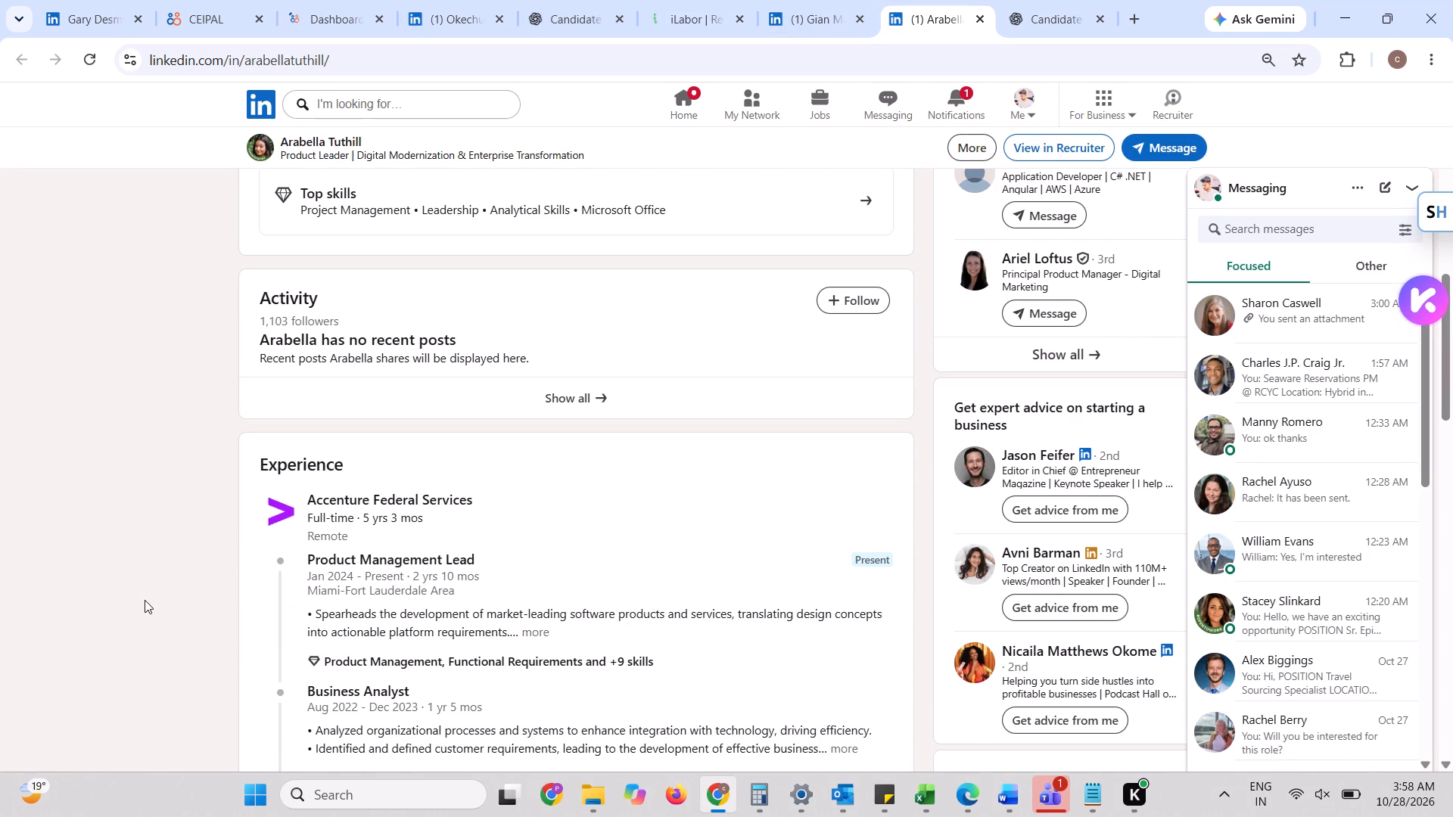
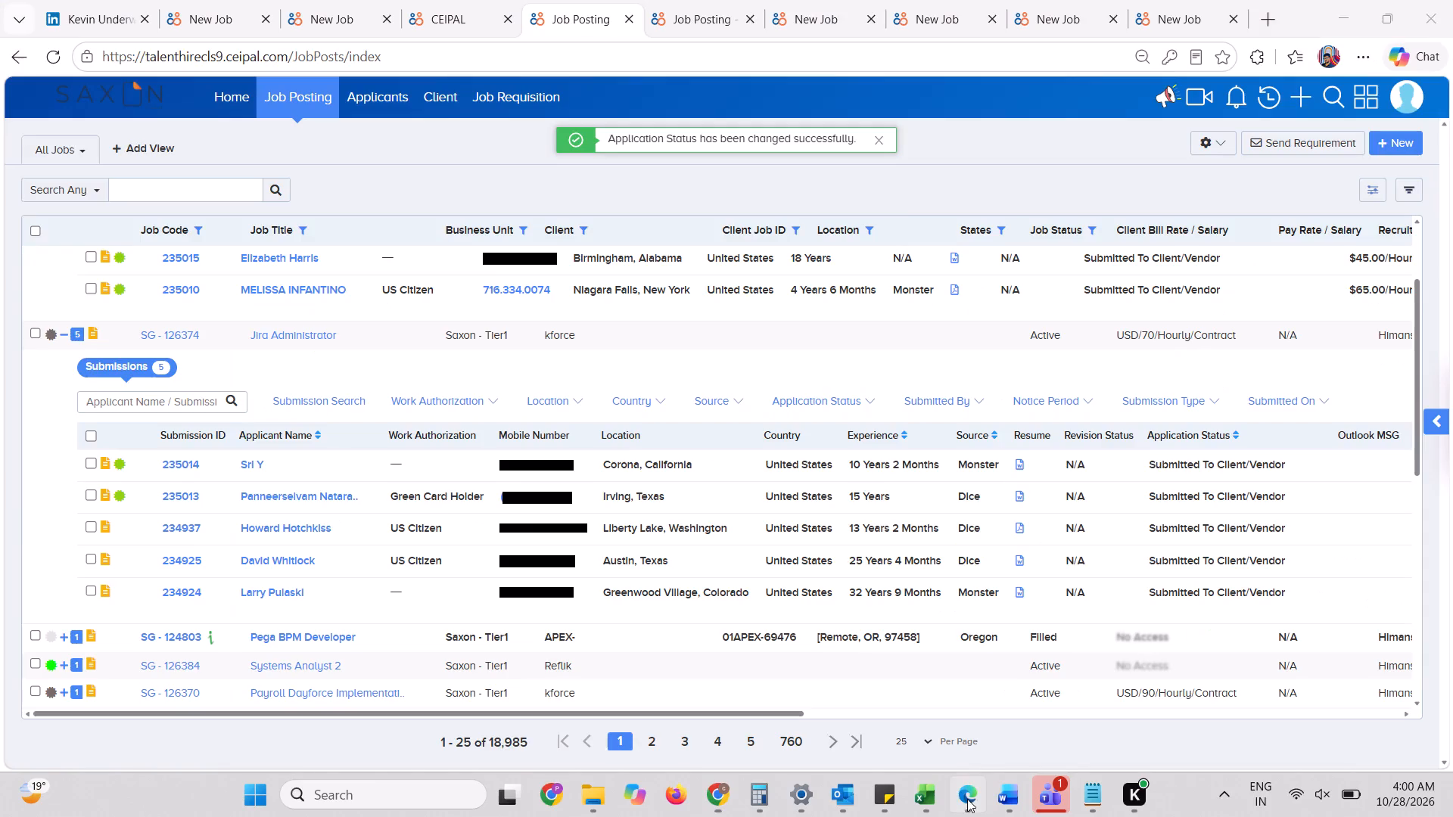
Switch to CEIPAL and look through the New Job pages already open there.
click(796, 5)
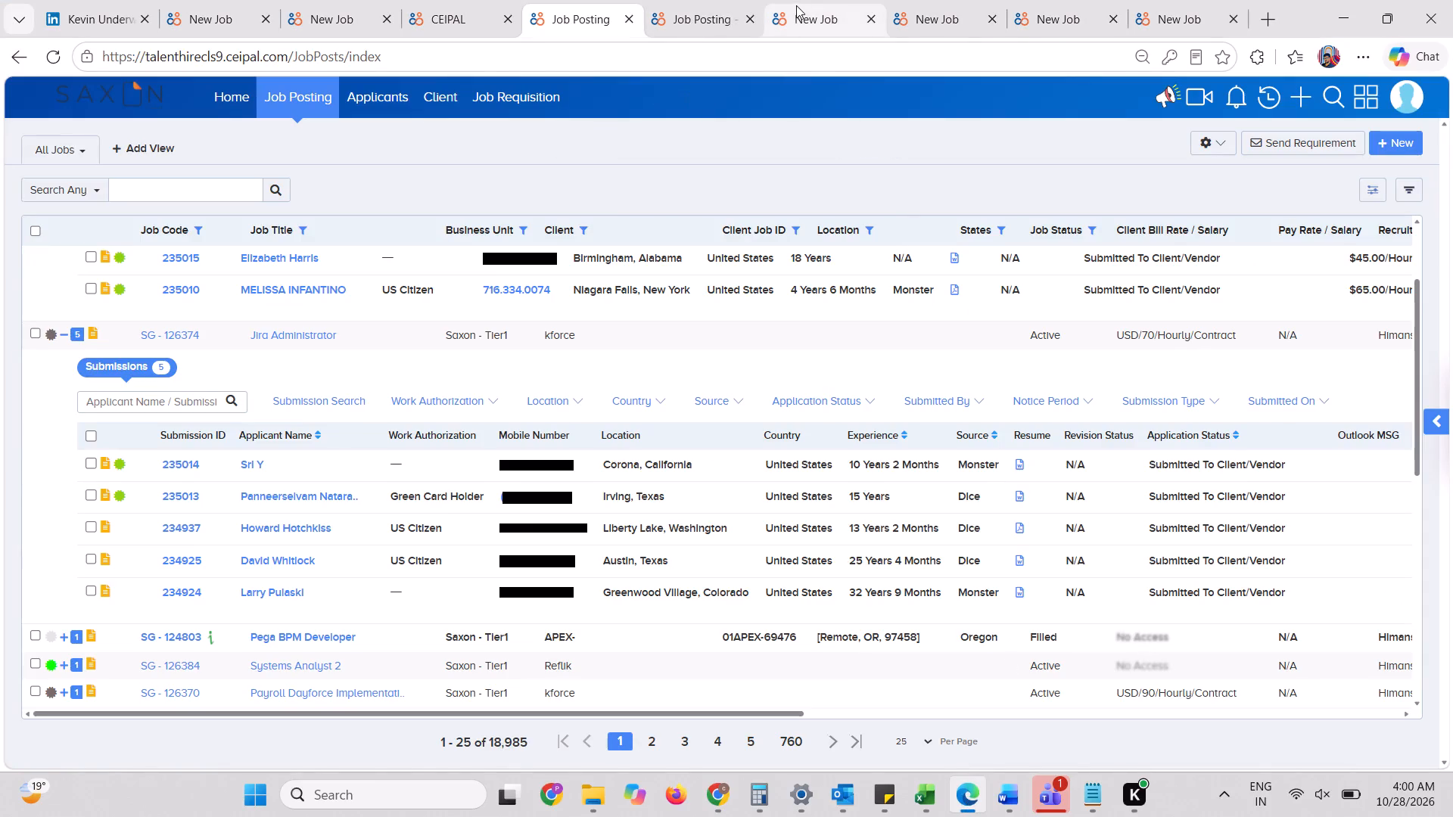
click(907, 0)
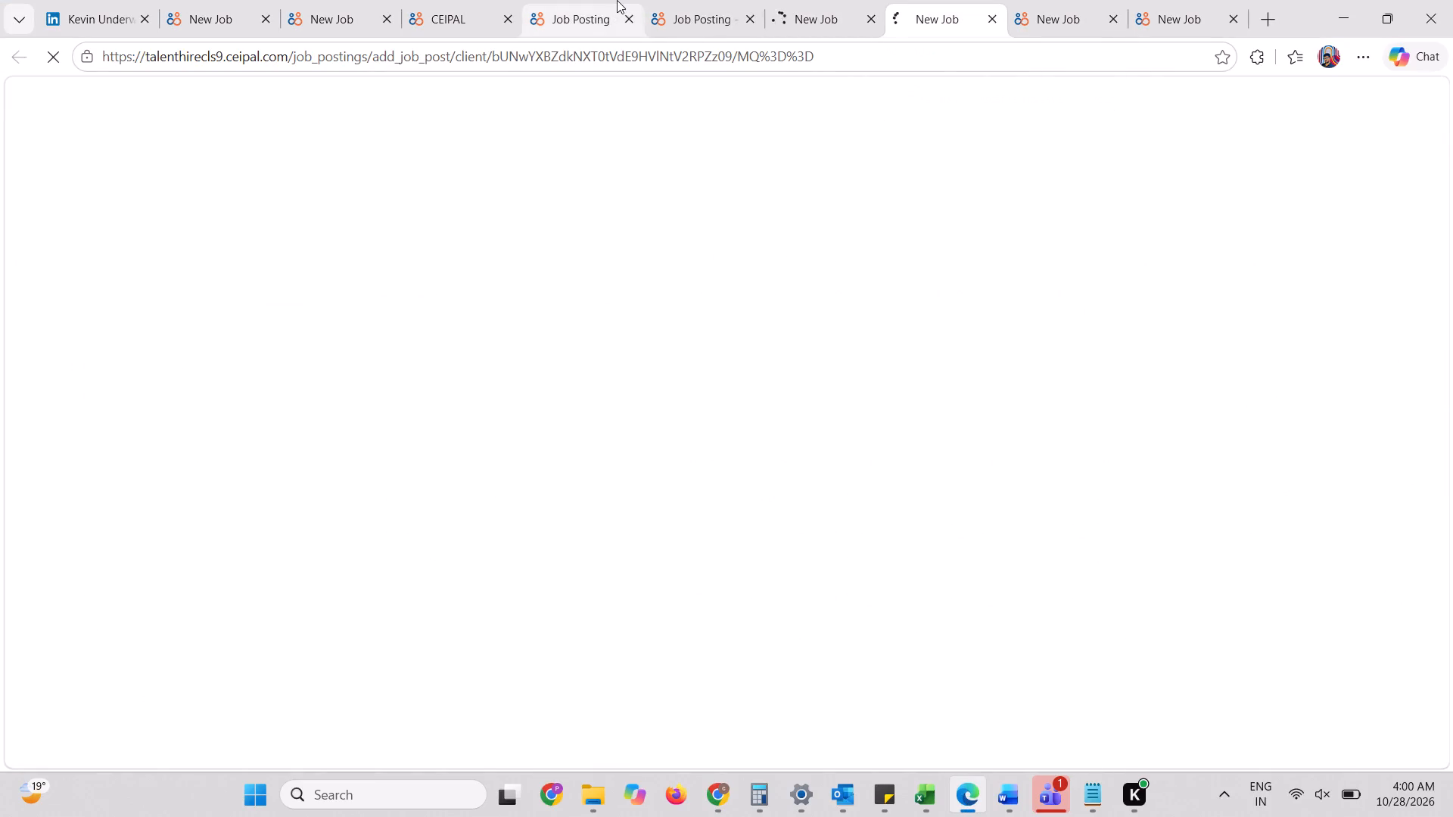